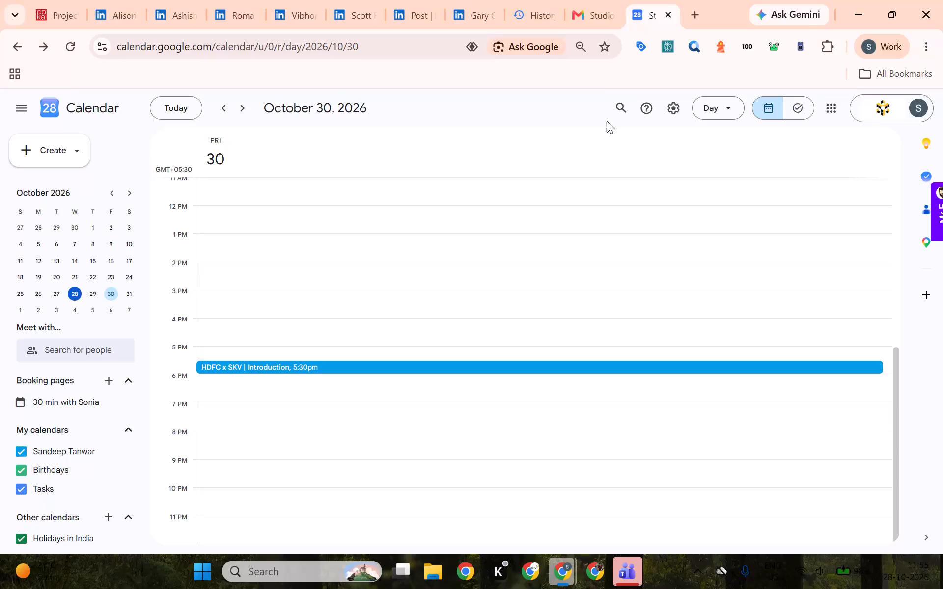
click(571, 4)
scroll(431, 366, right, 1)
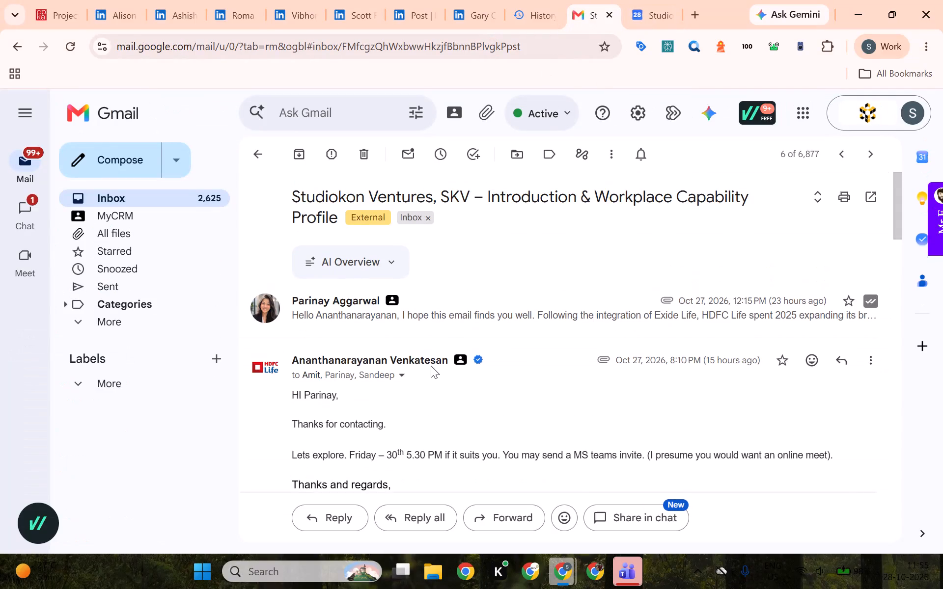
scroll(431, 366, right, 1)
click(387, 0)
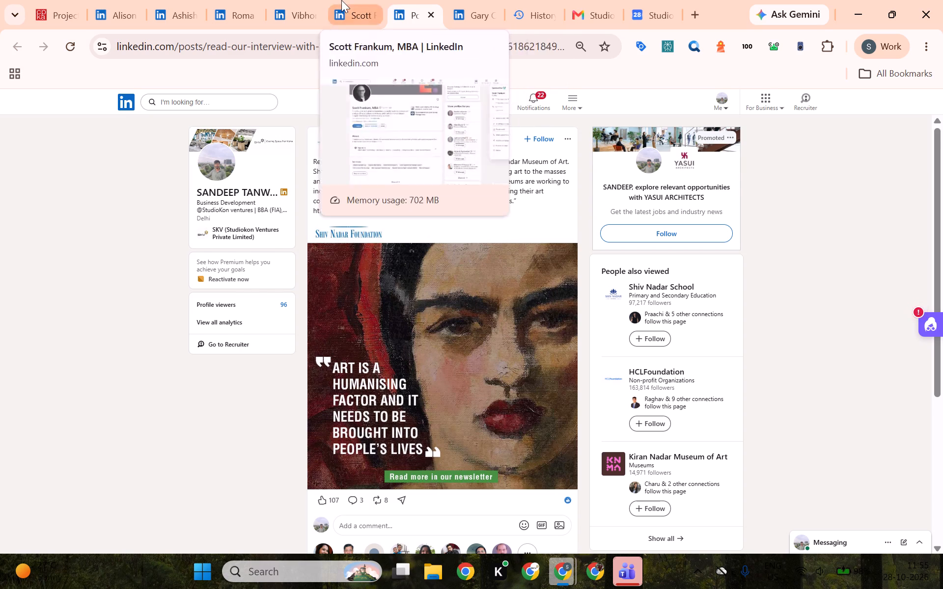
click(341, 0)
click(485, 0)
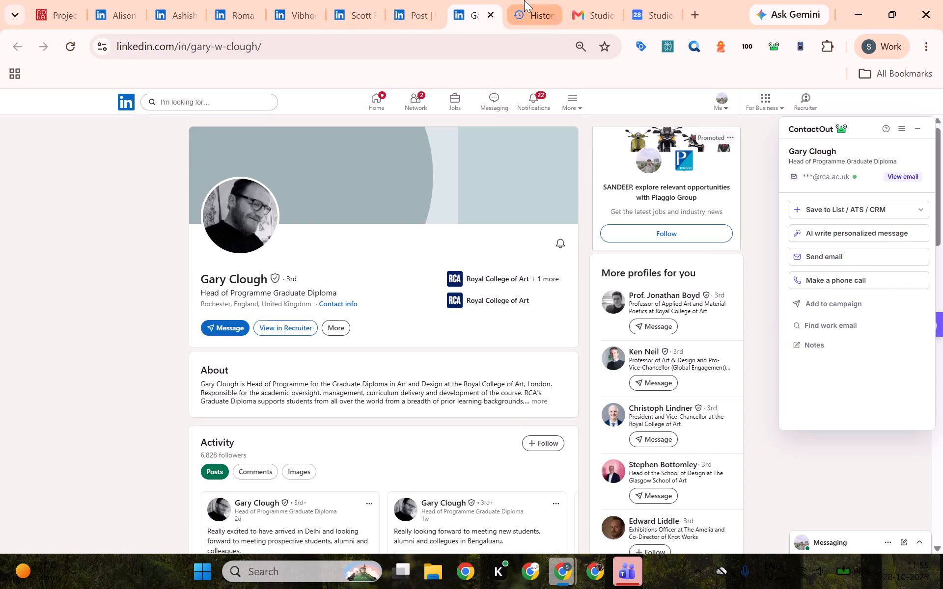
click(524, 0)
click(567, 0)
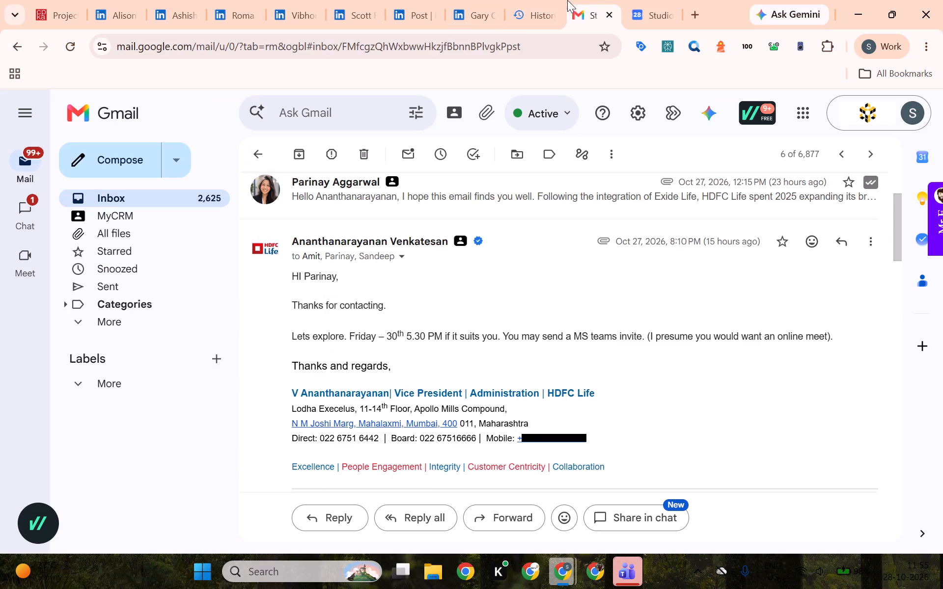
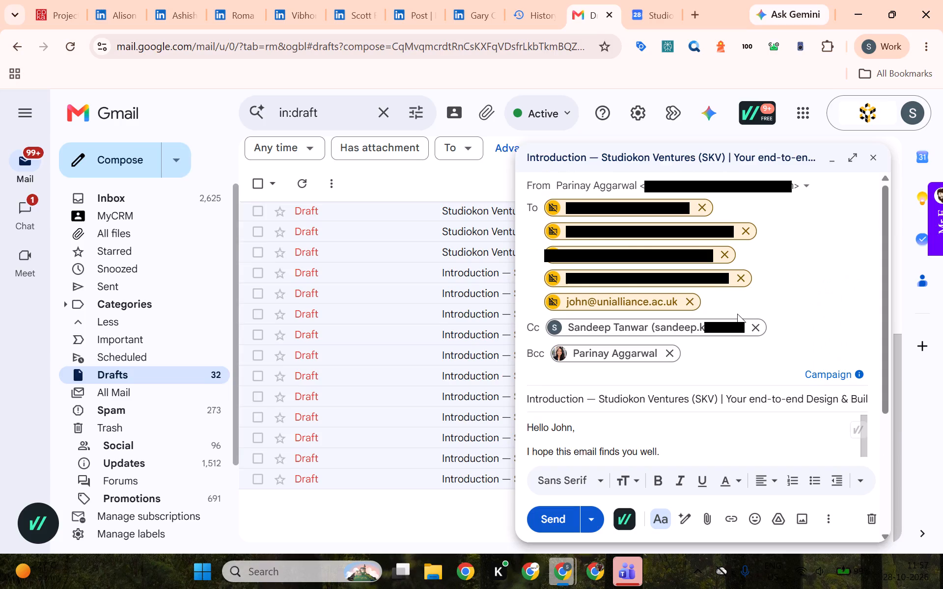
Review the Studiokon Ventures introduction draft addressed to John, examining its recipients and the opening text about Coventry University.
scroll(737, 314, right, 1)
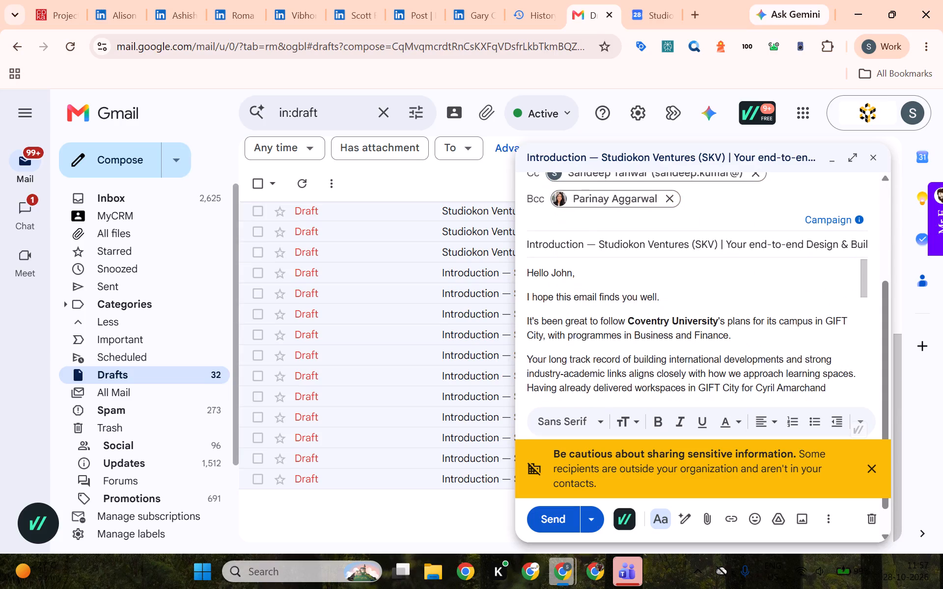
scroll(737, 314, right, 3)
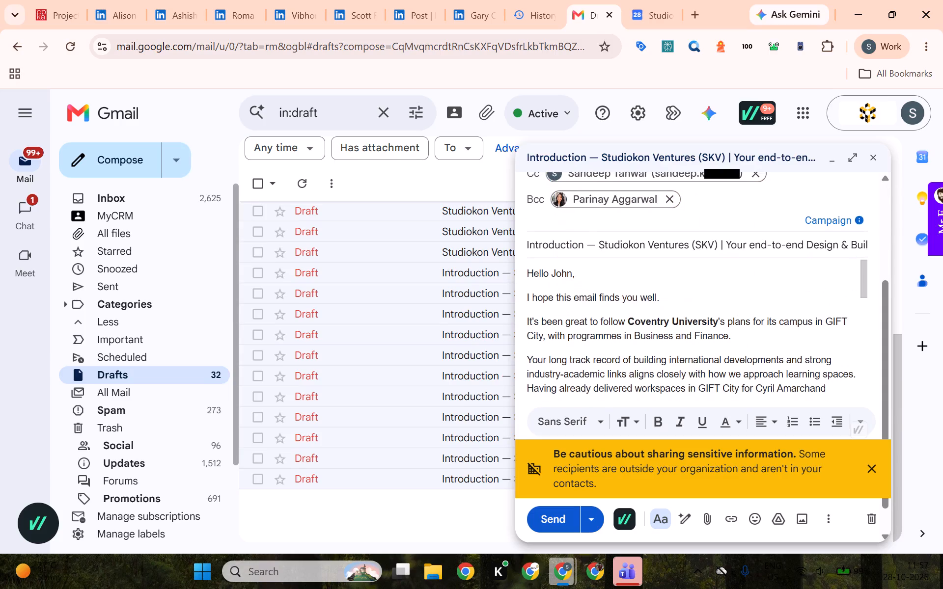
scroll(737, 314, right, 2)
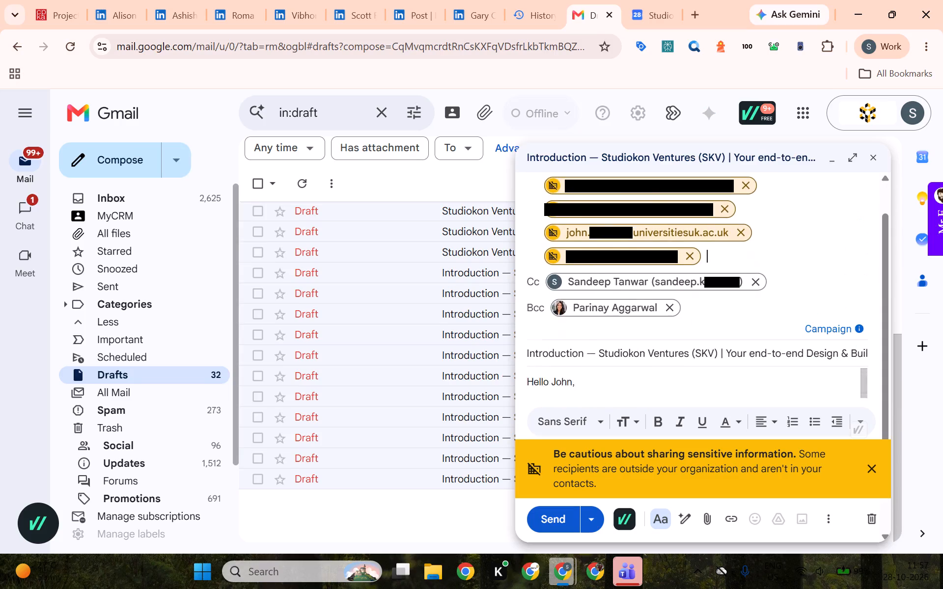
scroll(737, 314, right, 1)
scroll(737, 314, down, 1)
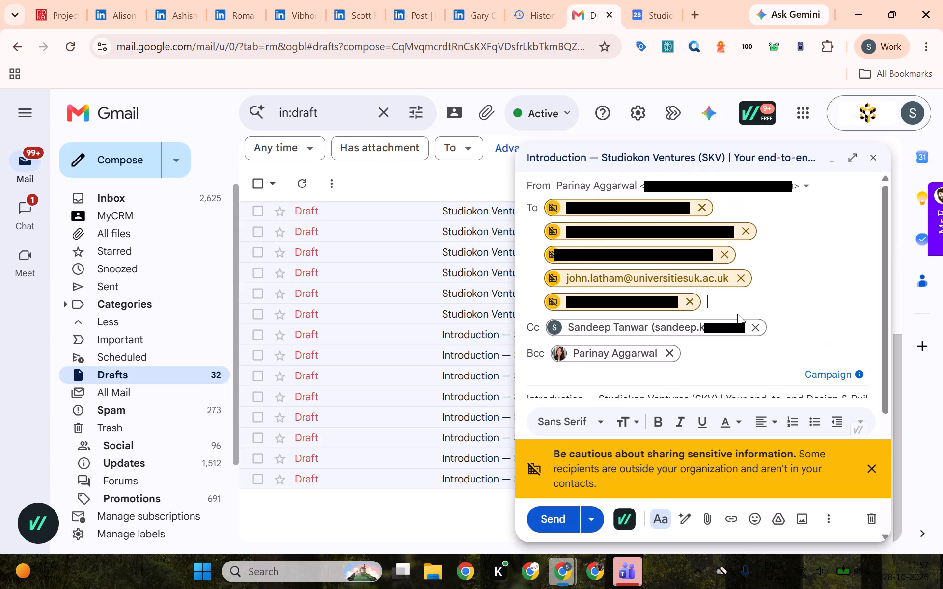
scroll(737, 314, down, 1)
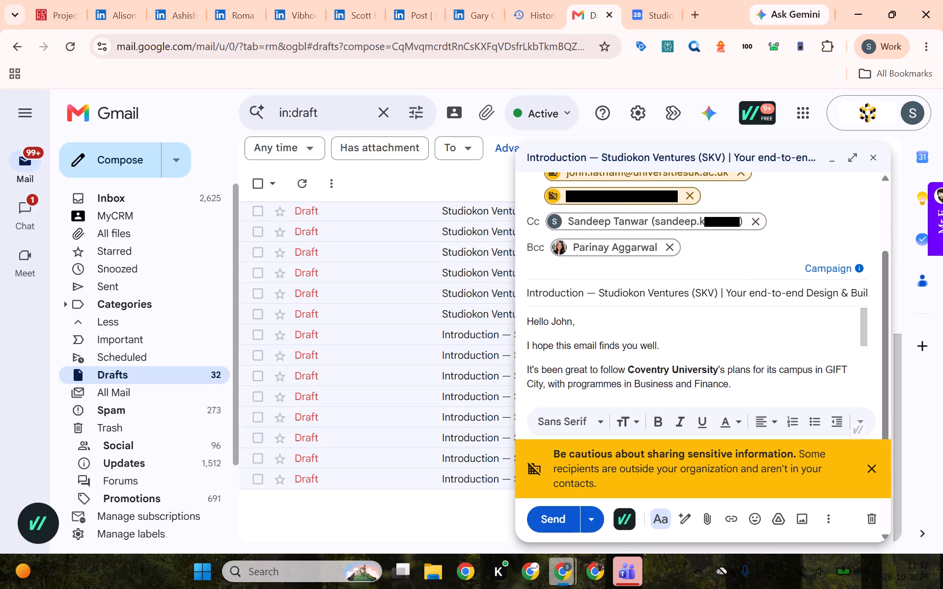
Copy "Coventry University" from the draft's opening text and search the web in a new tab for "Coventry University's domail email".
drag(627, 368, 721, 287)
drag(721, 287, 642, 294)
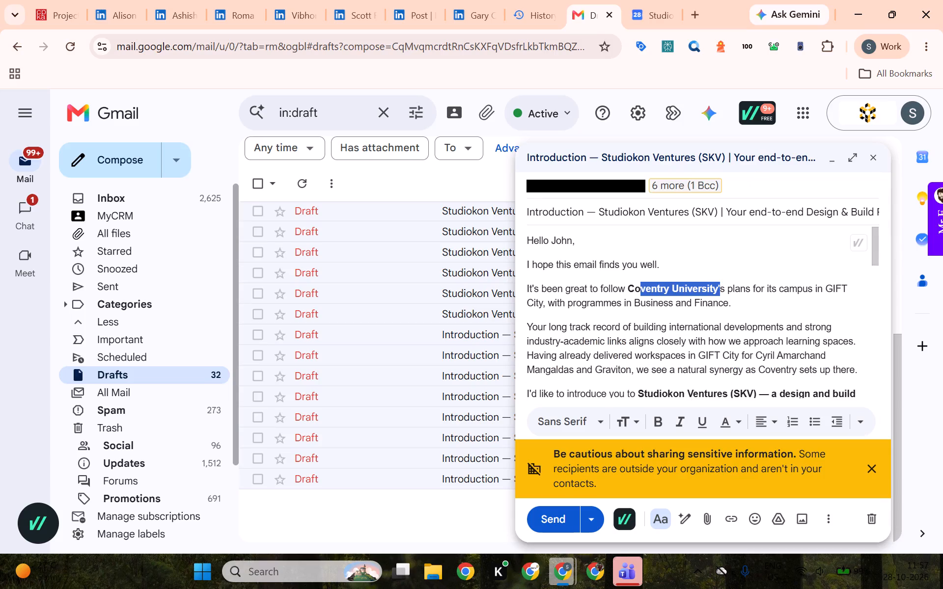
drag(642, 294, 628, 294)
key(ctrl+c)
click(701, 10)
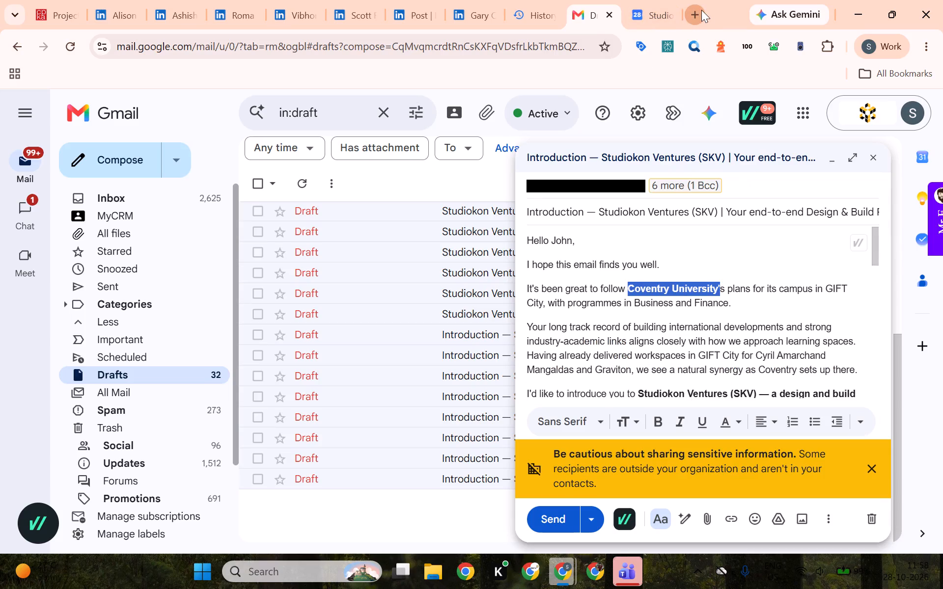
key(ctrl+v)
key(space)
key(BackSpace)
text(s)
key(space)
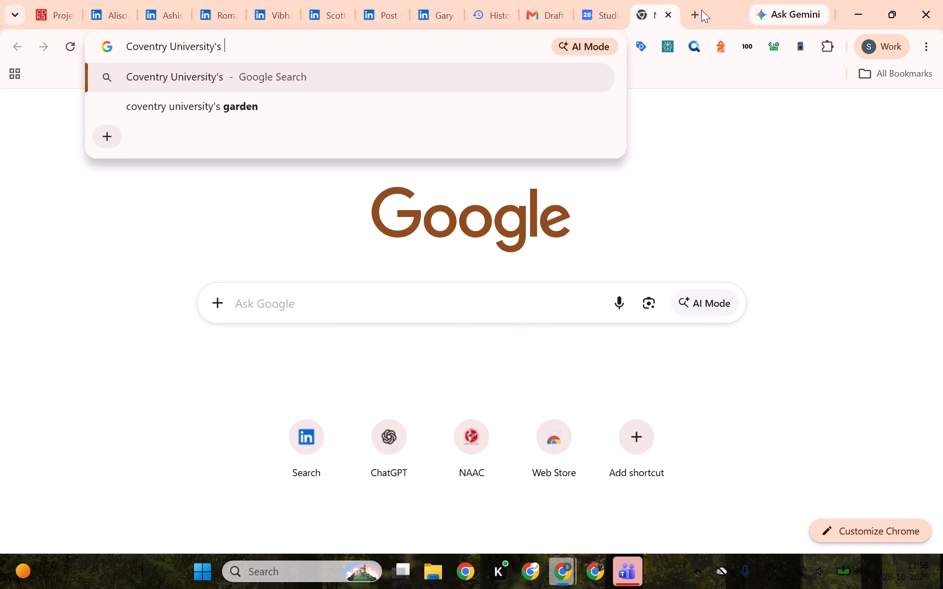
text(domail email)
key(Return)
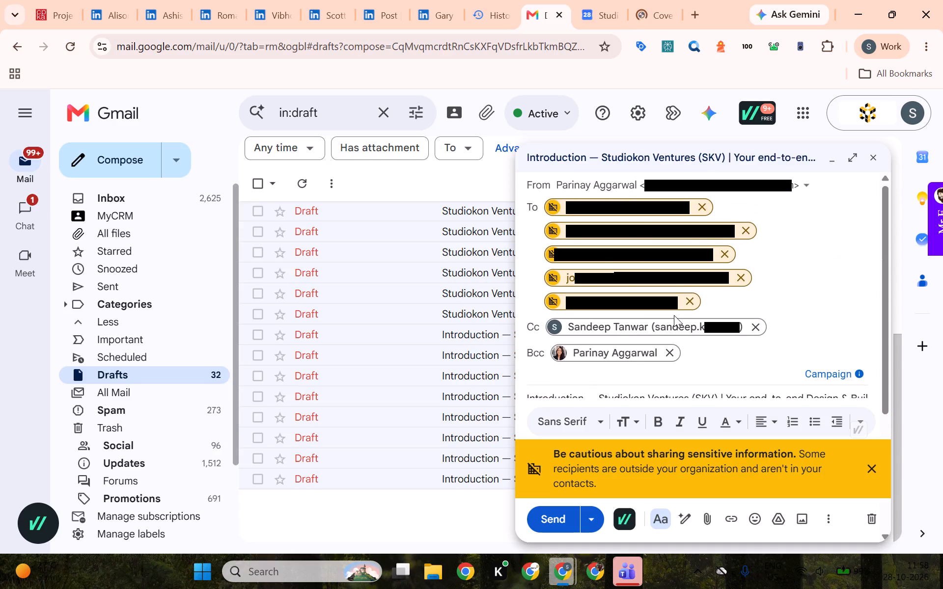
scroll(674, 315, down, 1)
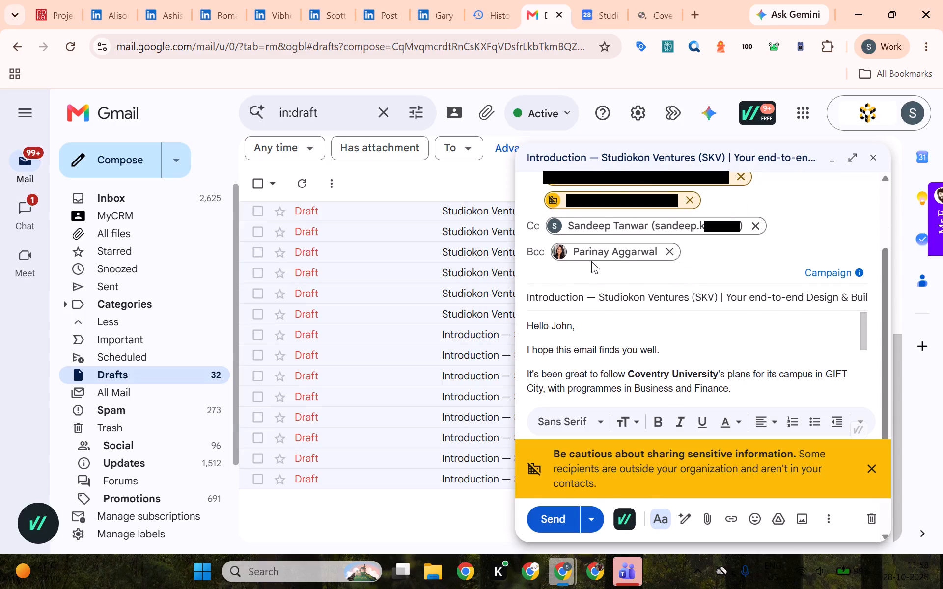
Search the browsing history for "john".
key(ctrl+h)
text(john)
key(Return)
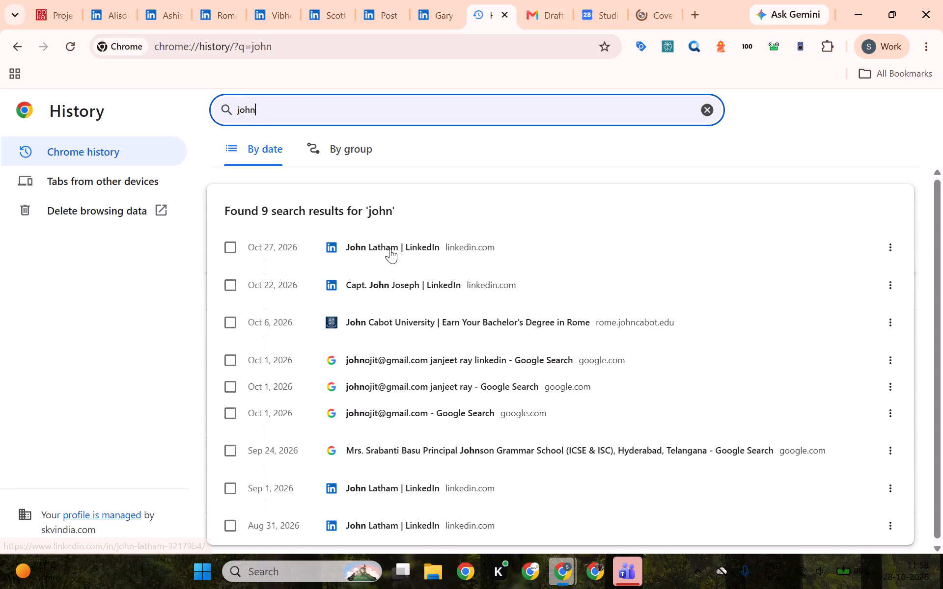
Open the most recent LinkedIn profile from the browsing history results for "john".
click(390, 248)
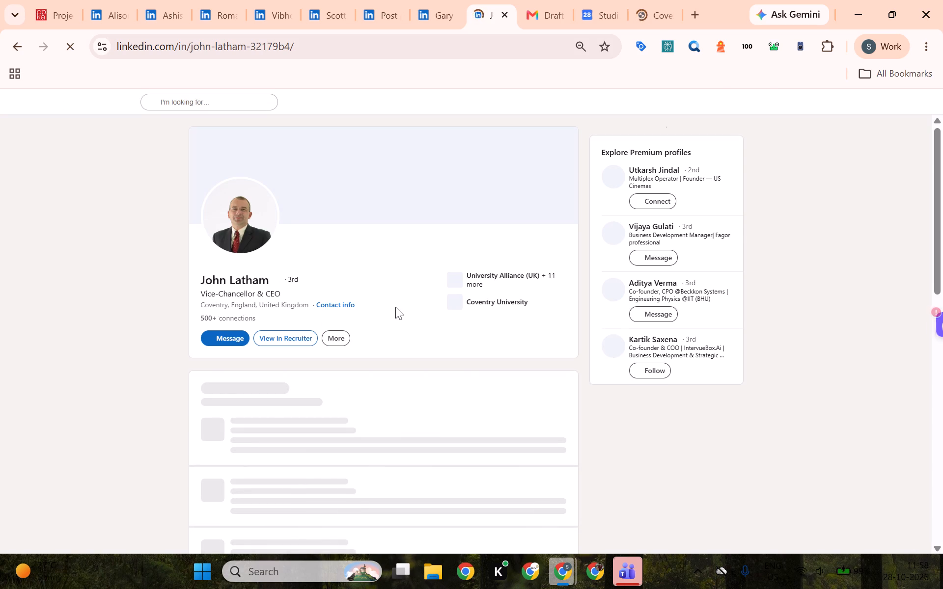
Examine the current roles and organisations in the Coventry Vice-Chancellor's LinkedIn experience, cross-checking them against the recipients in John's introduction draft.
scroll(395, 307, down, 1)
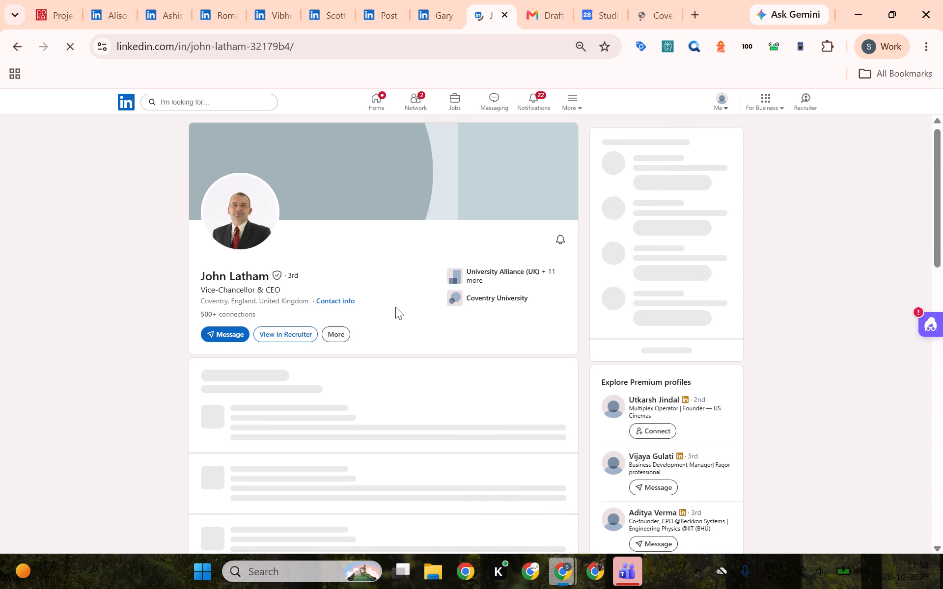
scroll(395, 307, down, 3)
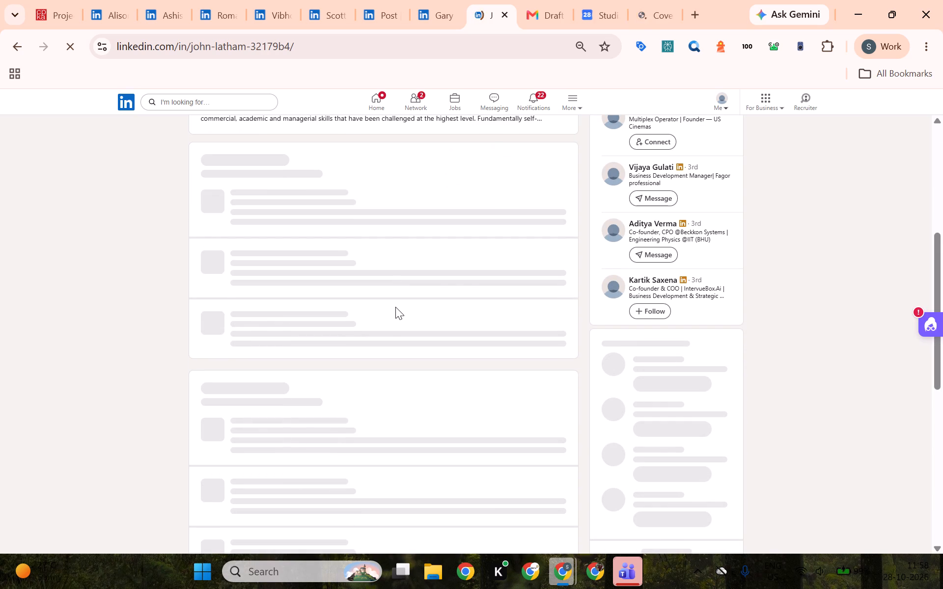
scroll(395, 307, down, 3)
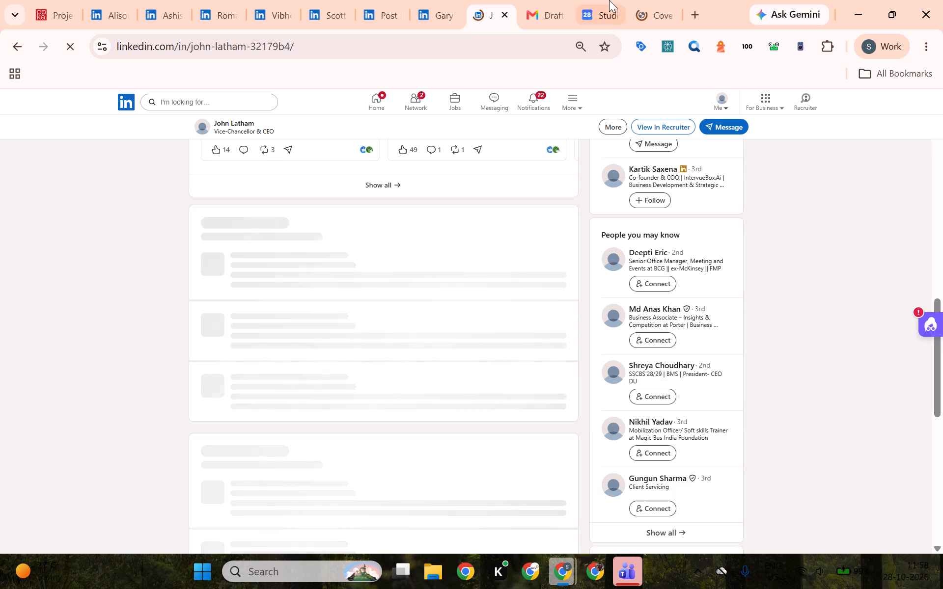
click(551, 7)
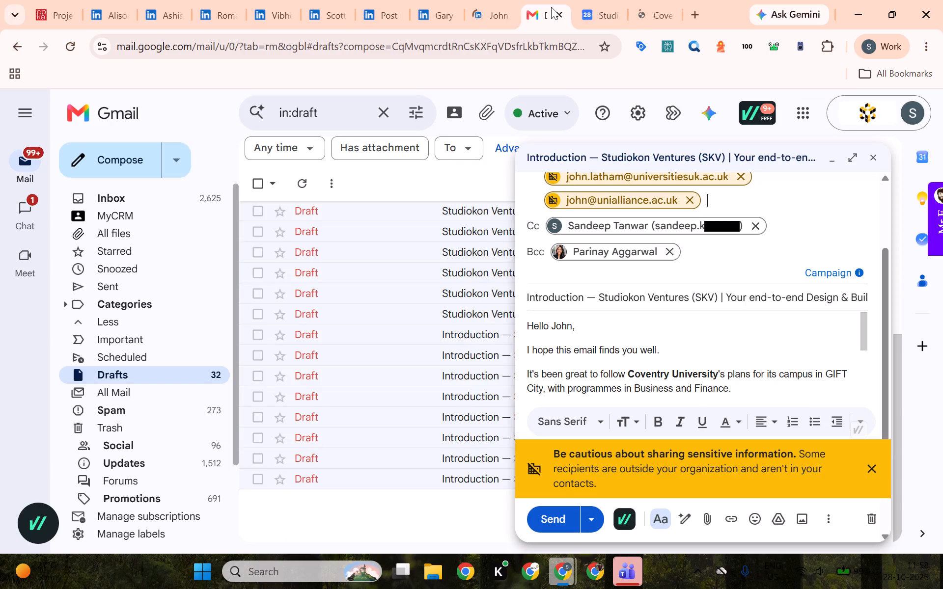
click(499, 3)
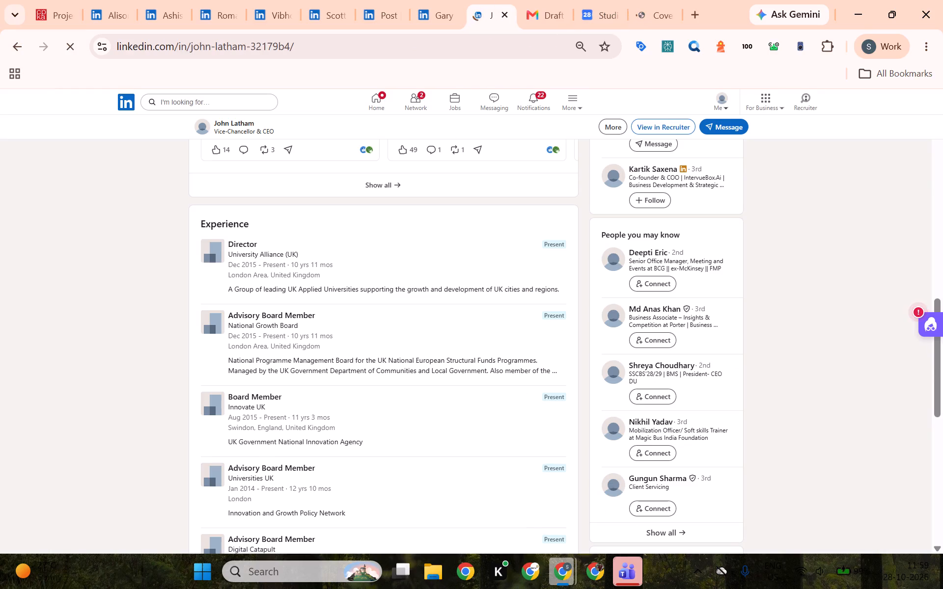
scroll(390, 374, down, 1)
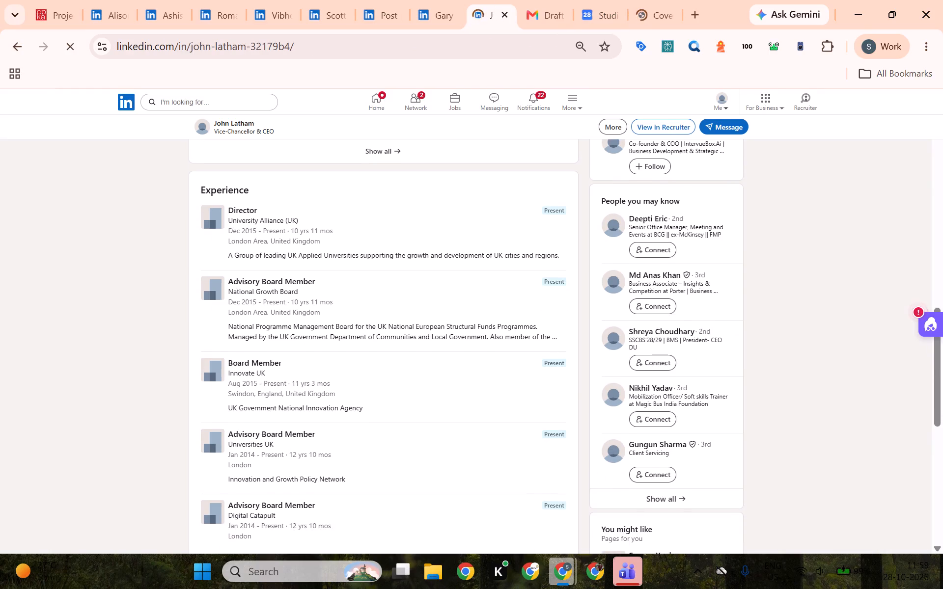
scroll(390, 374, down, 3)
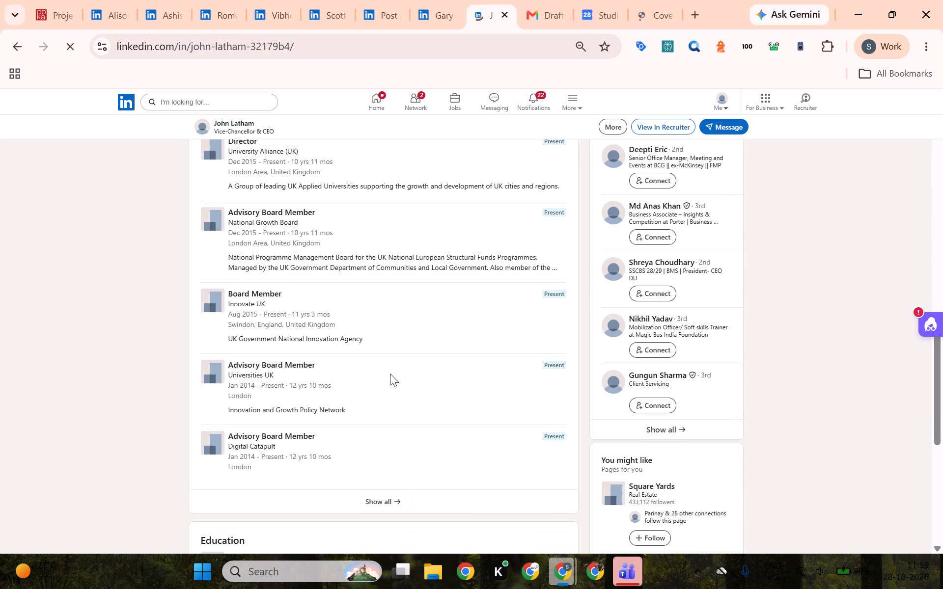
scroll(390, 374, down, 1)
scroll(390, 374, up, 1)
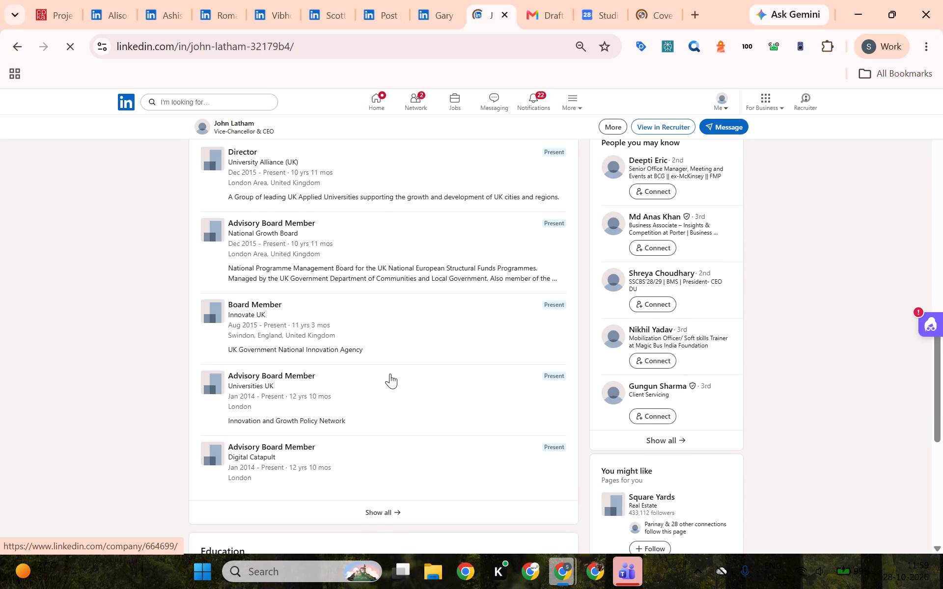
scroll(390, 374, up, 4)
click(653, 0)
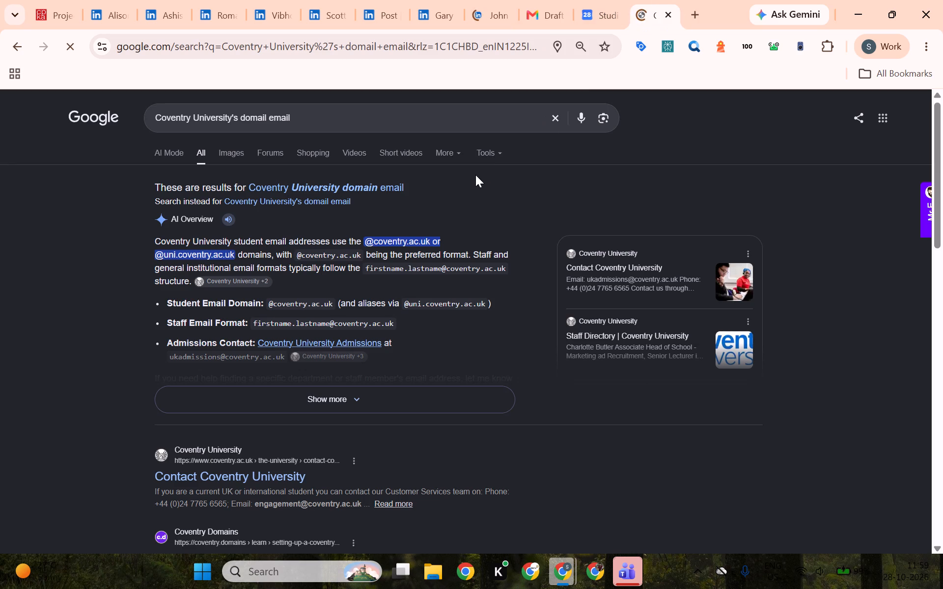
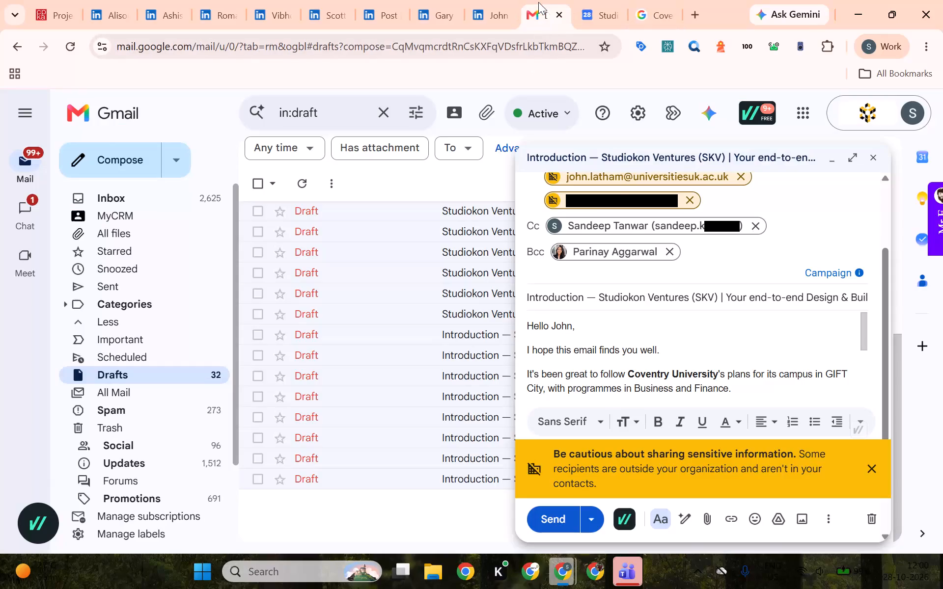
Examine the Experience section of John's LinkedIn profile for his current roles and organisations.
click(493, 1)
scroll(399, 295, up, 4)
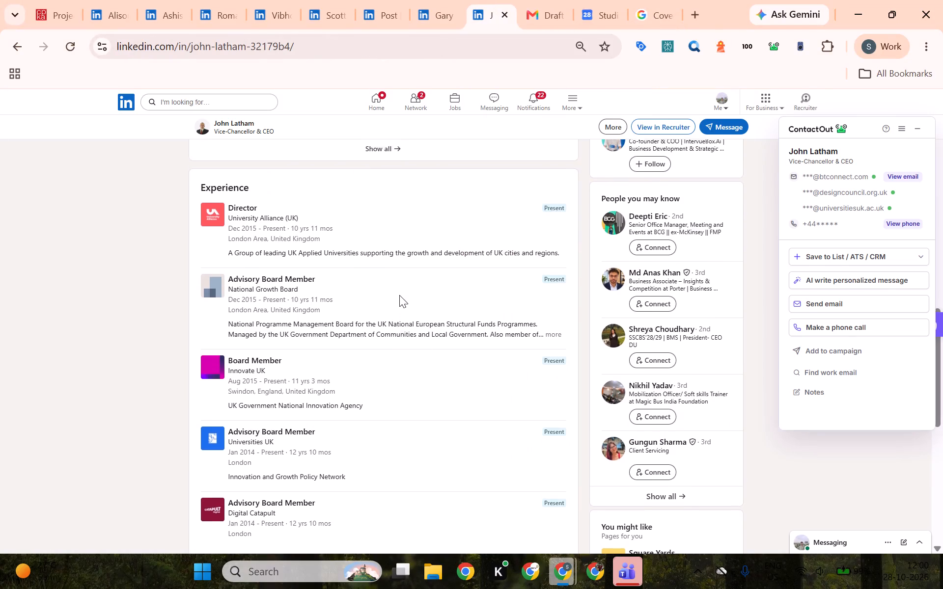
scroll(399, 295, up, 3)
scroll(399, 295, down, 2)
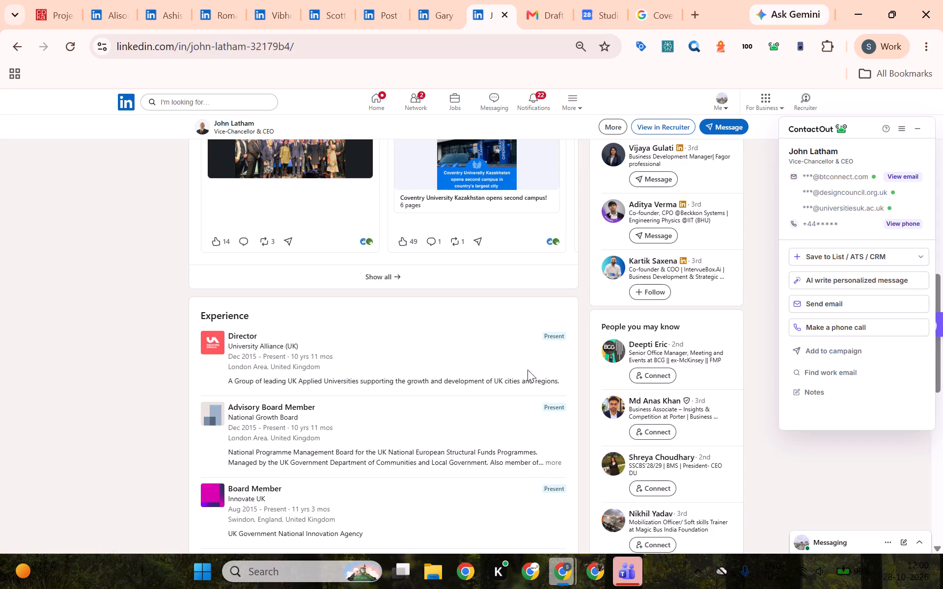
click(566, 588)
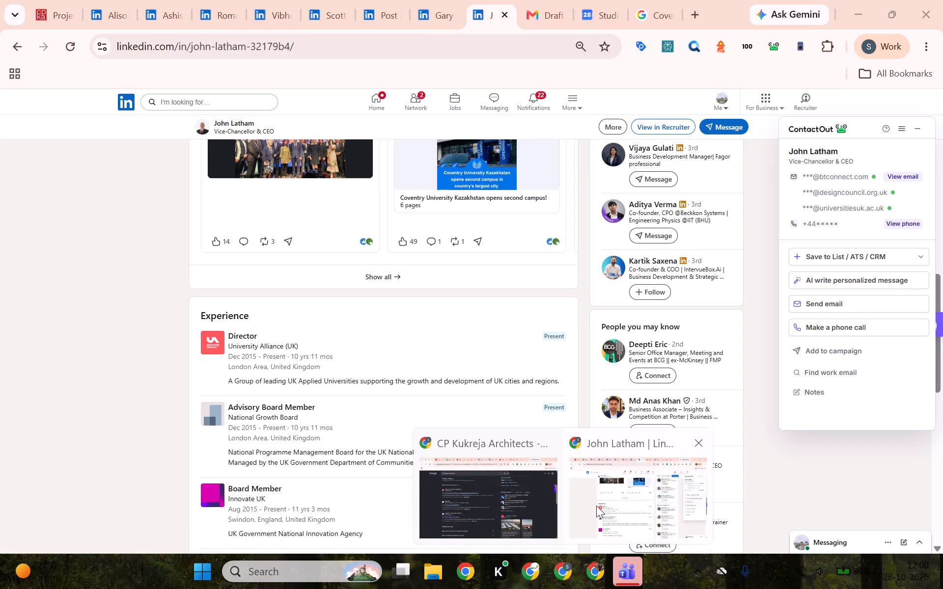
Switch to the other browser window and open the international Uni sheet of the Outreach Data spreadsheet.
click(516, 496)
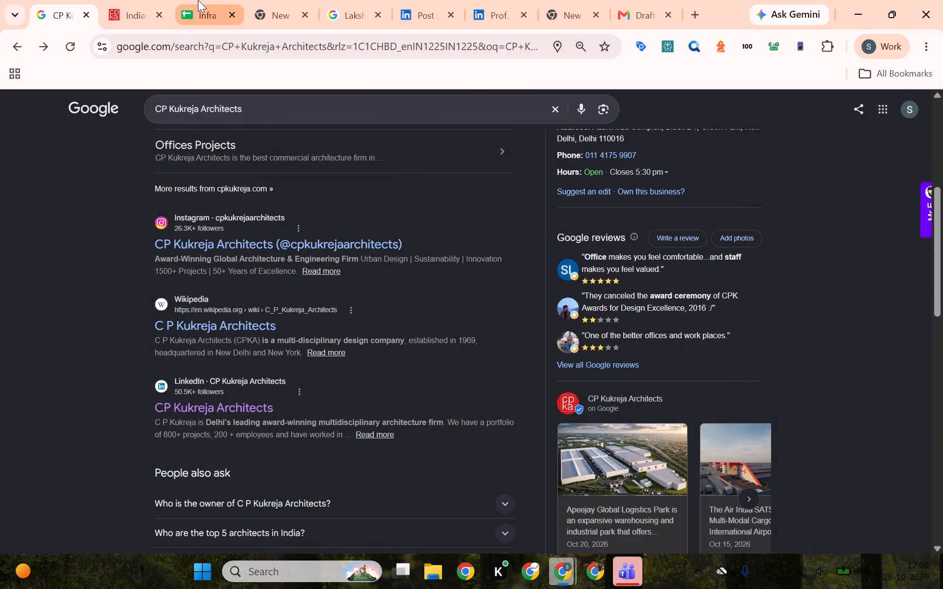
click(695, 8)
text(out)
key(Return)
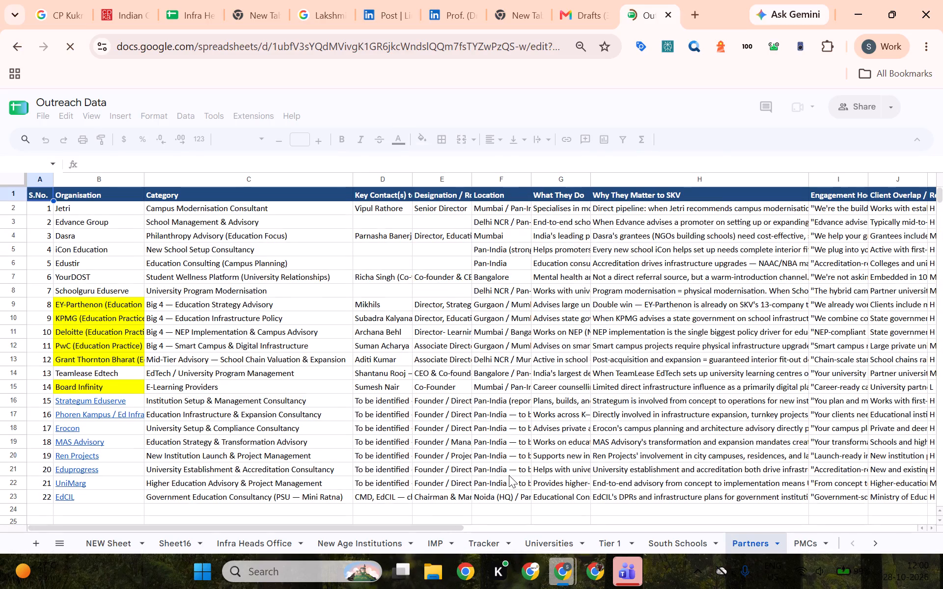
scroll(791, 533, left, 2)
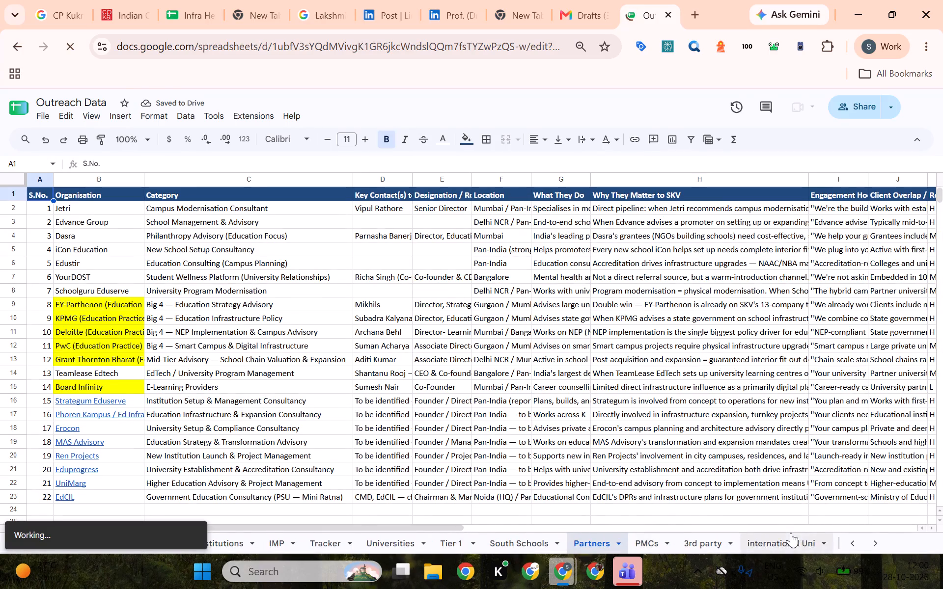
scroll(791, 533, left, 1)
click(765, 536)
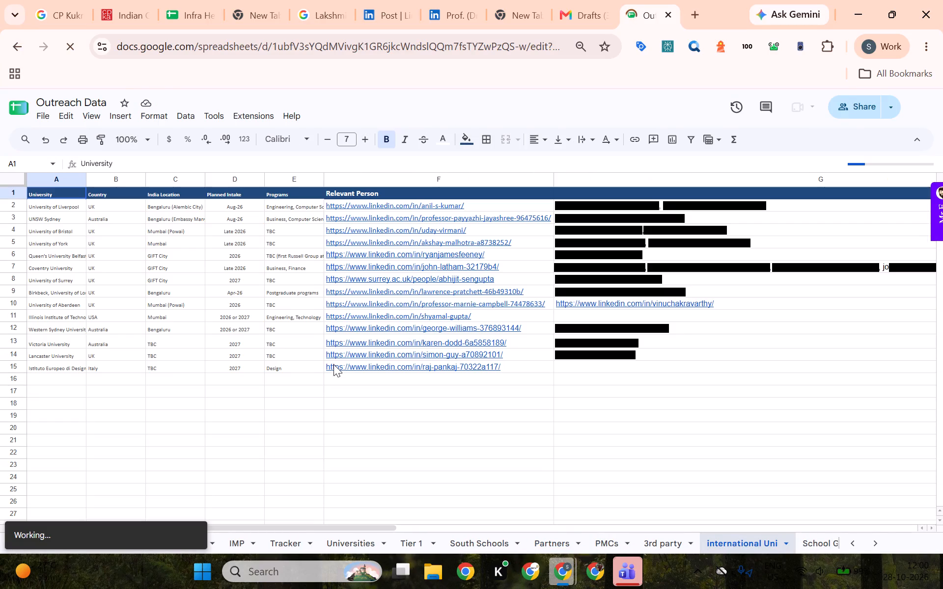
Compare the Coventry University contact emails in the international Uni sheet with the recipients of the draft addressed to John.
scroll(333, 364, right, 1)
scroll(152, 375, right, 1)
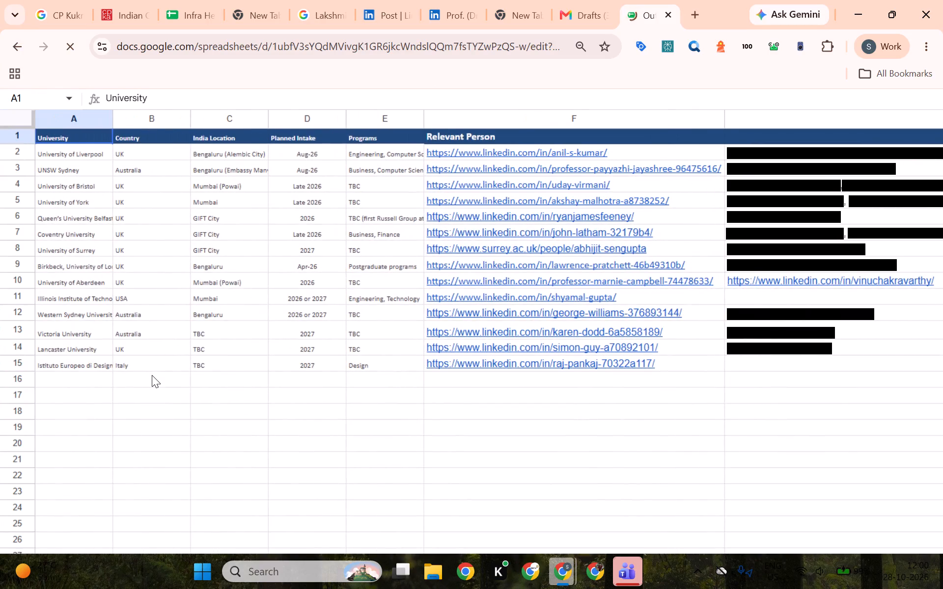
scroll(152, 375, up, 2)
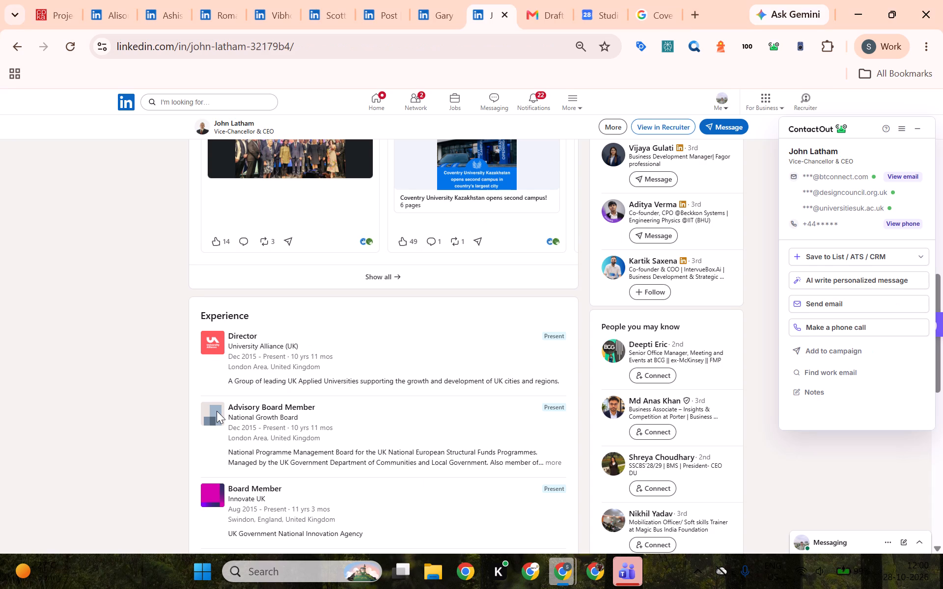
click(549, 0)
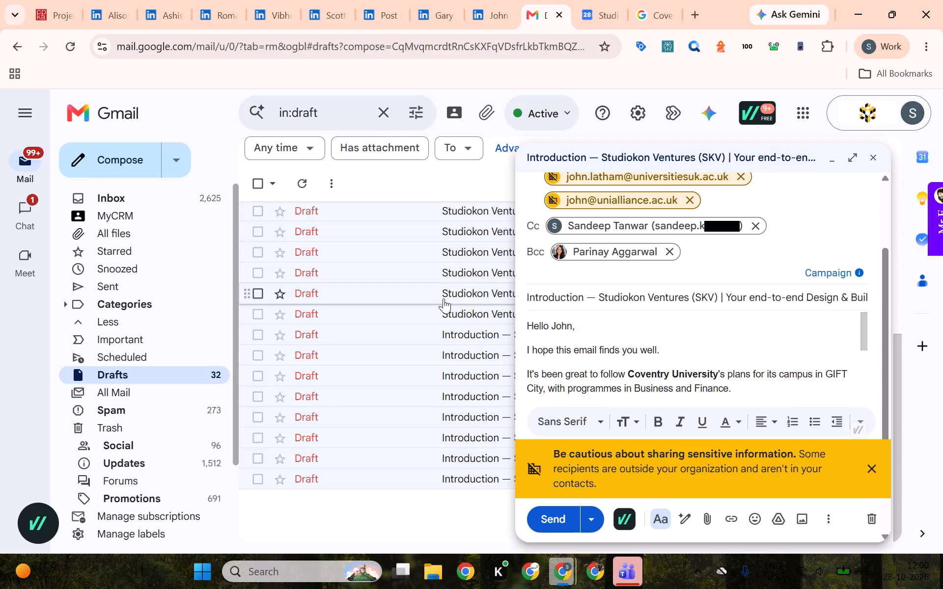
scroll(402, 391, right, 1)
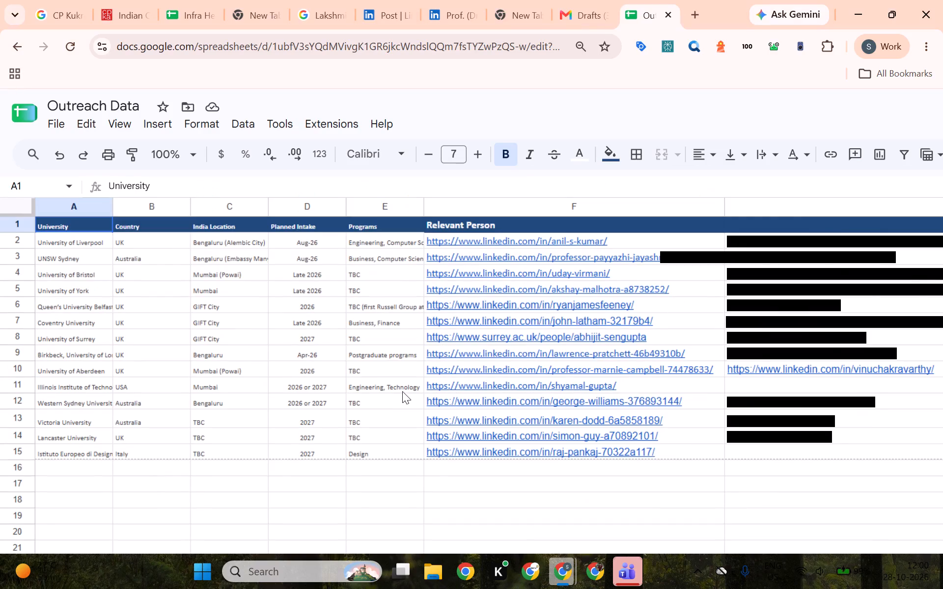
scroll(402, 391, right, 1)
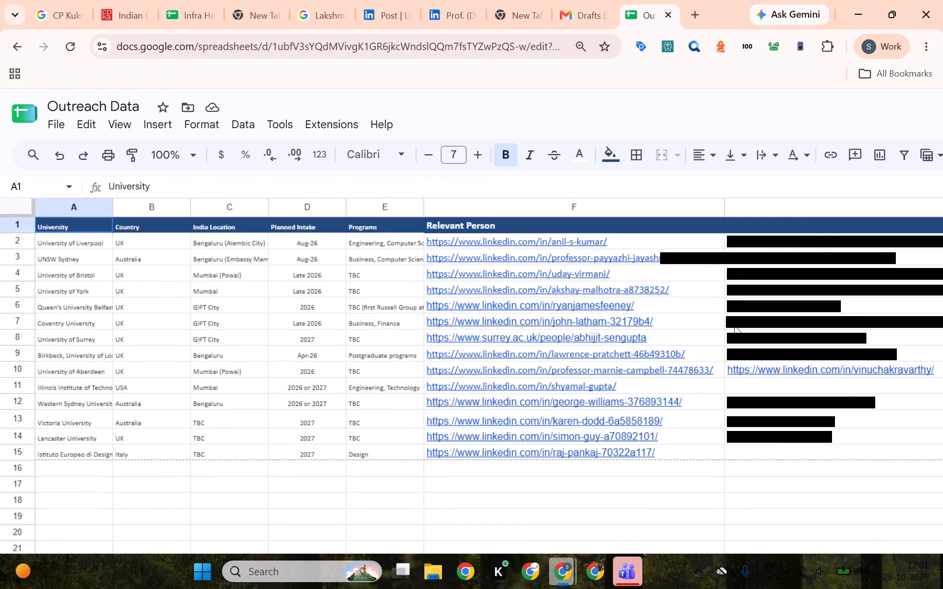
scroll(734, 325, left, 1)
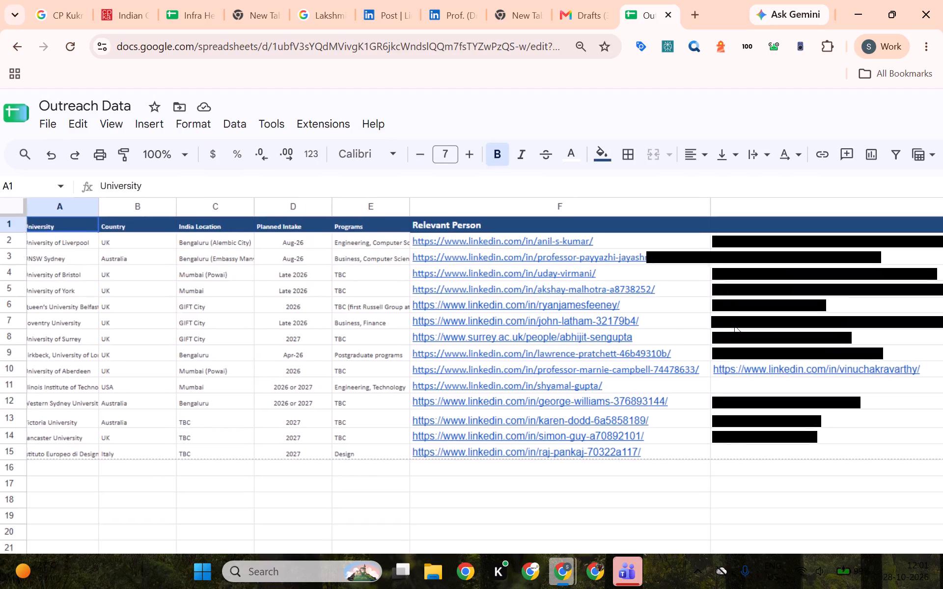
scroll(734, 325, left, 2)
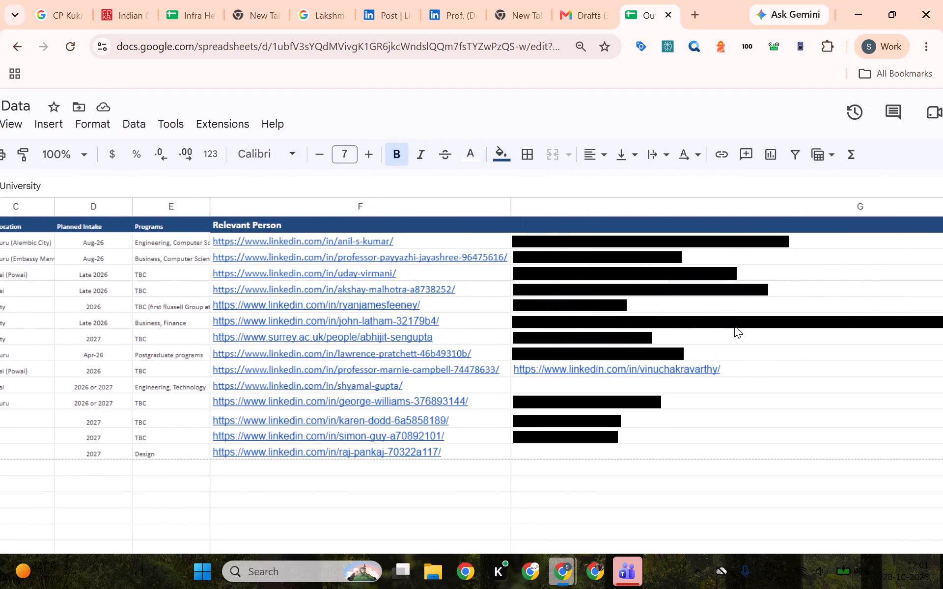
scroll(734, 325, left, 2)
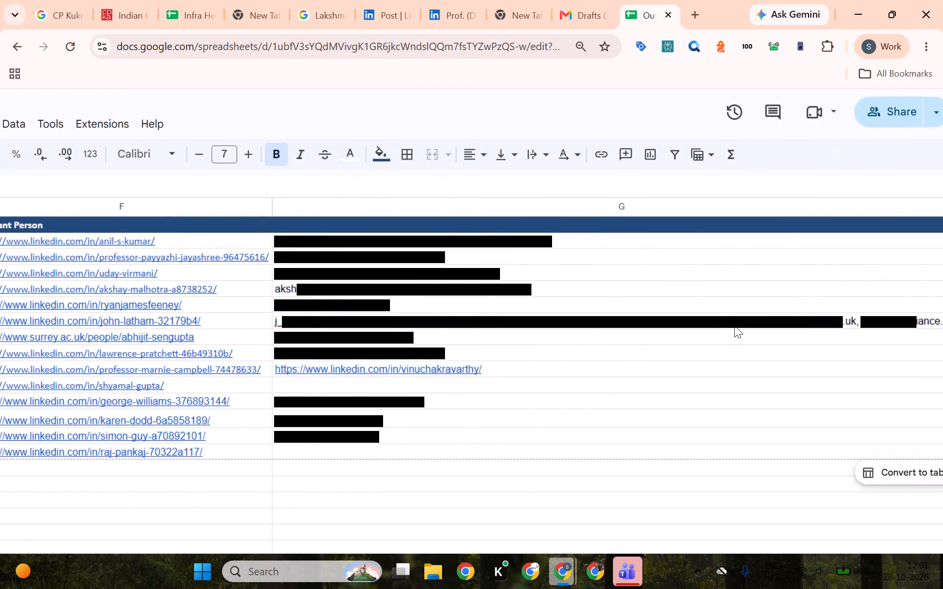
scroll(734, 325, left, 1)
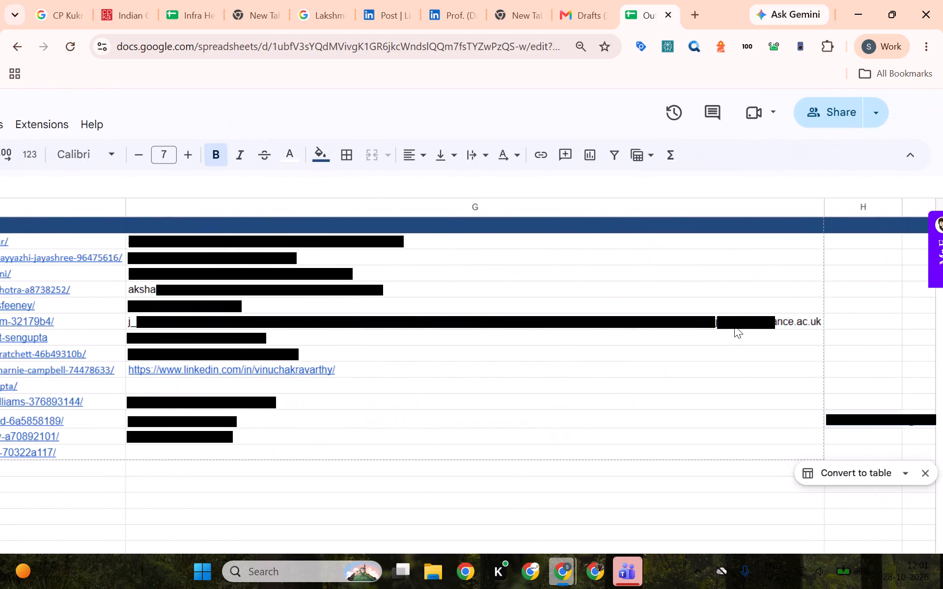
scroll(734, 325, left, 1)
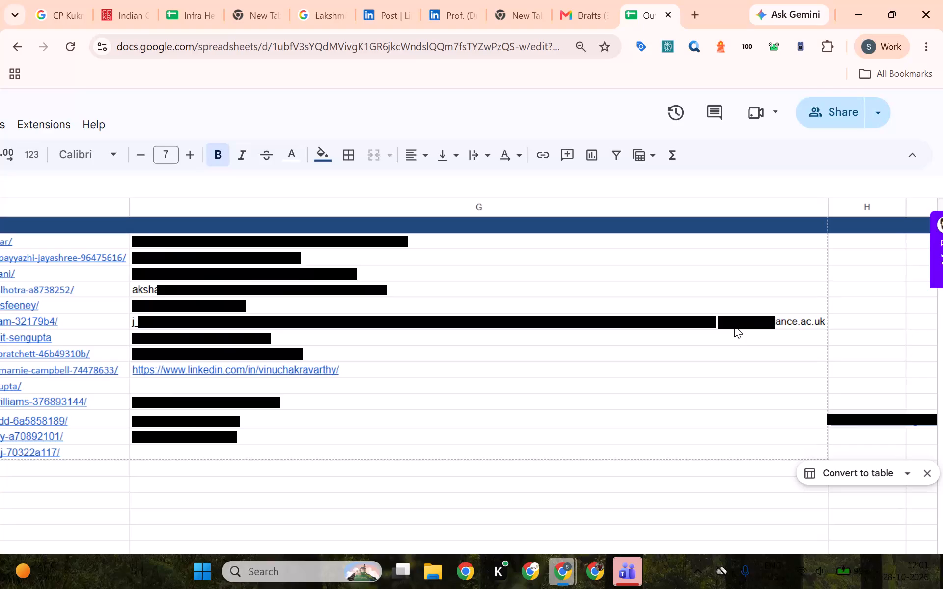
scroll(734, 325, left, 2)
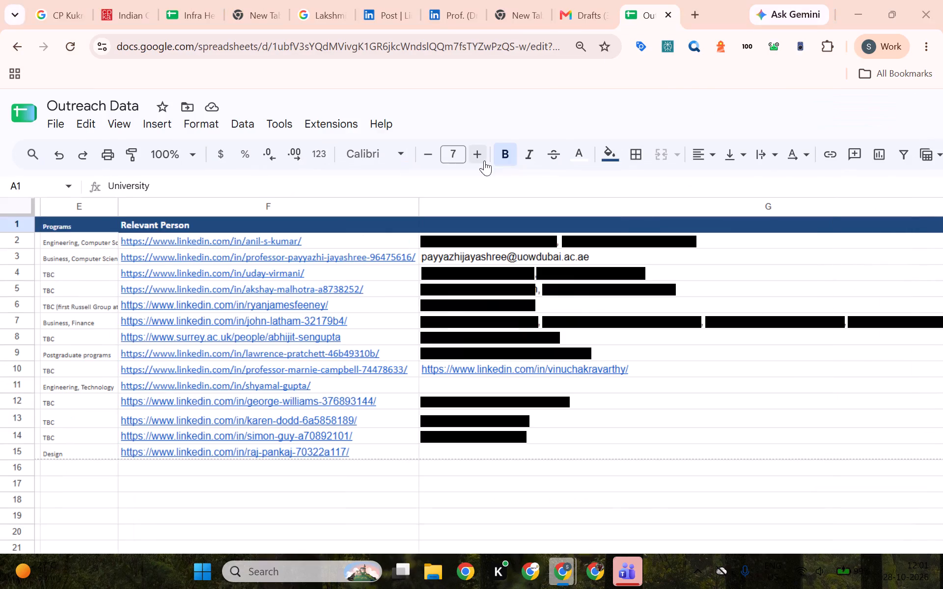
Recheck the current roles and organisations in the Experience section of John's LinkedIn profile.
click(492, 0)
scroll(387, 359, down, 1)
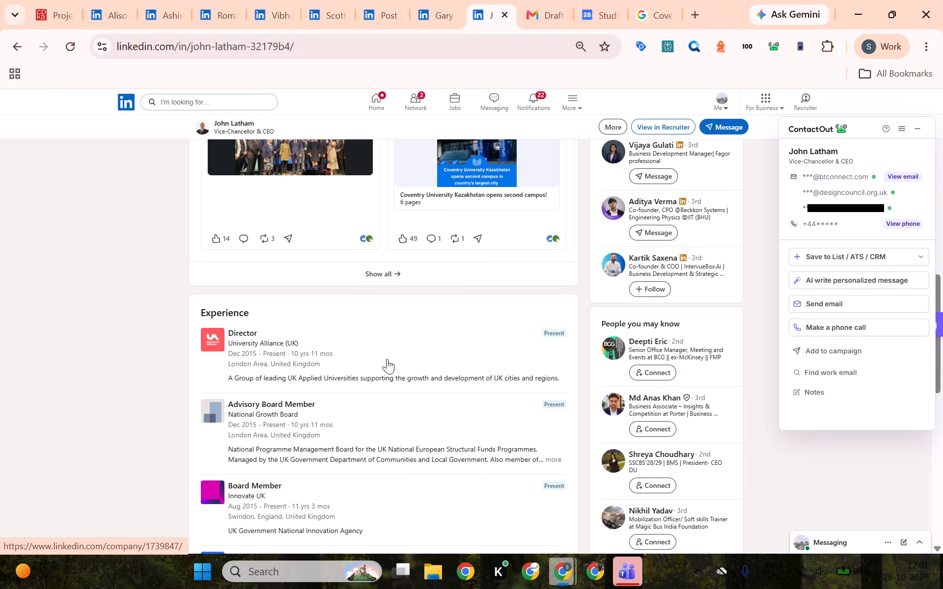
scroll(387, 359, down, 2)
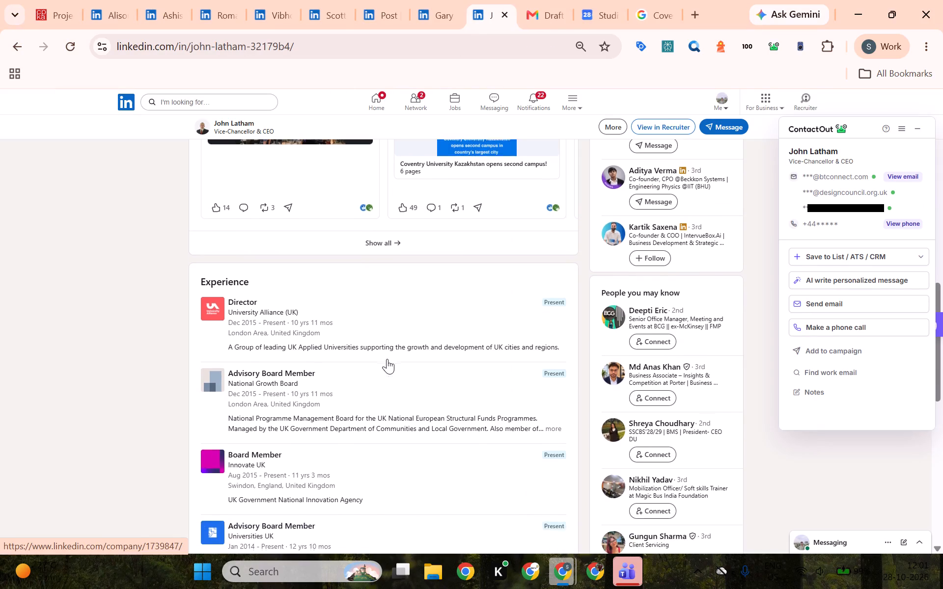
scroll(387, 359, down, 2)
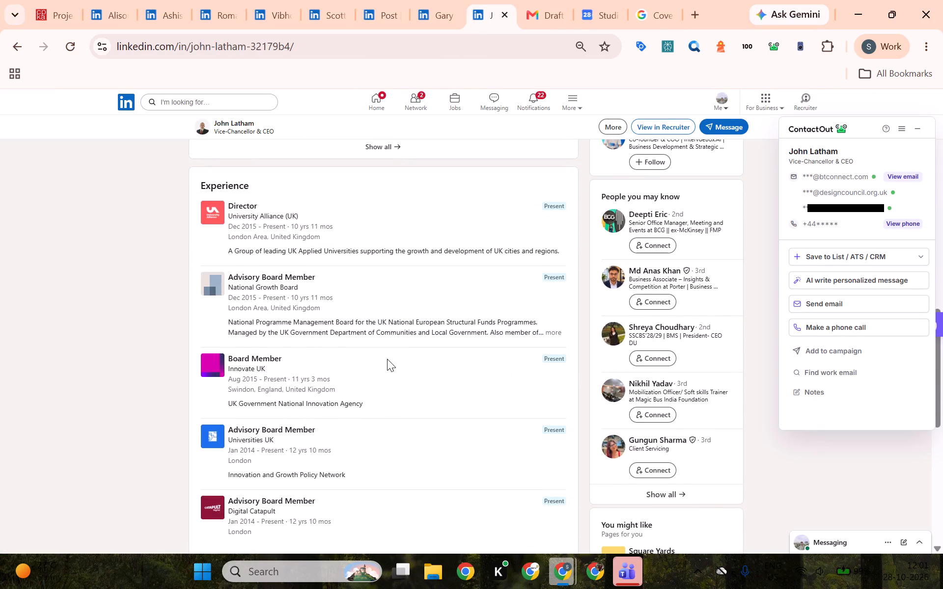
scroll(387, 359, down, 1)
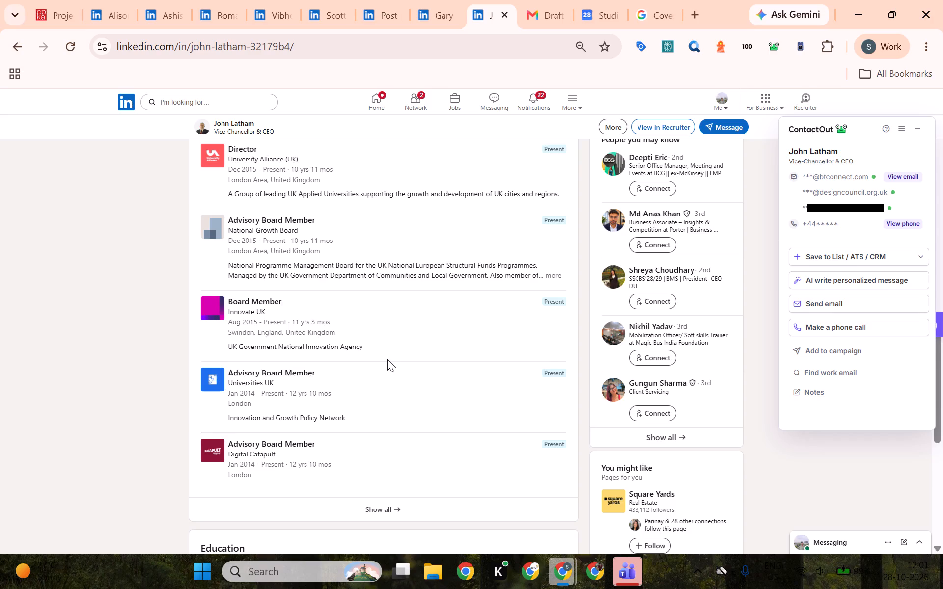
scroll(387, 359, up, 7)
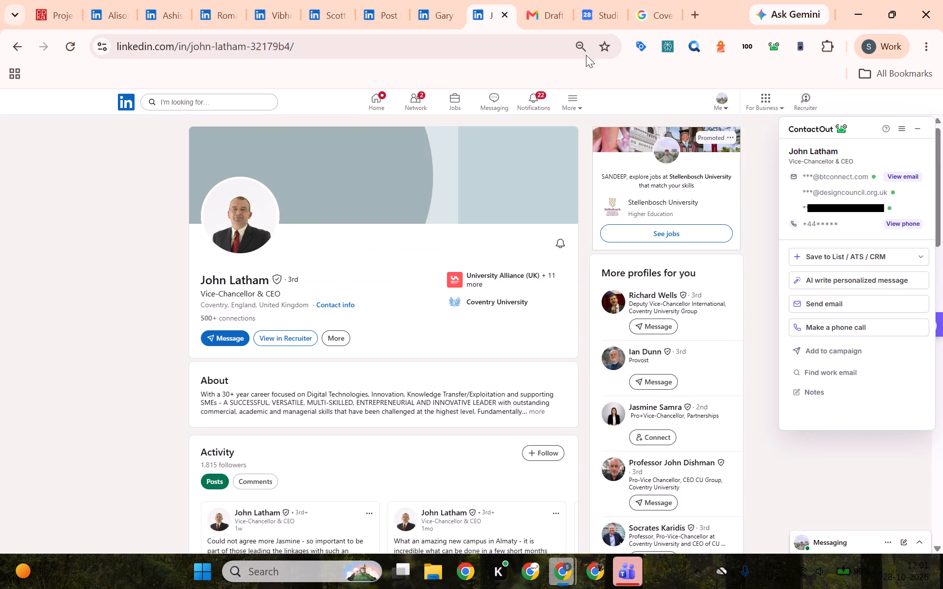
Remove the first To recipient from John's draft, keeping only the address at universitiesuk.ac.uk.
click(536, 0)
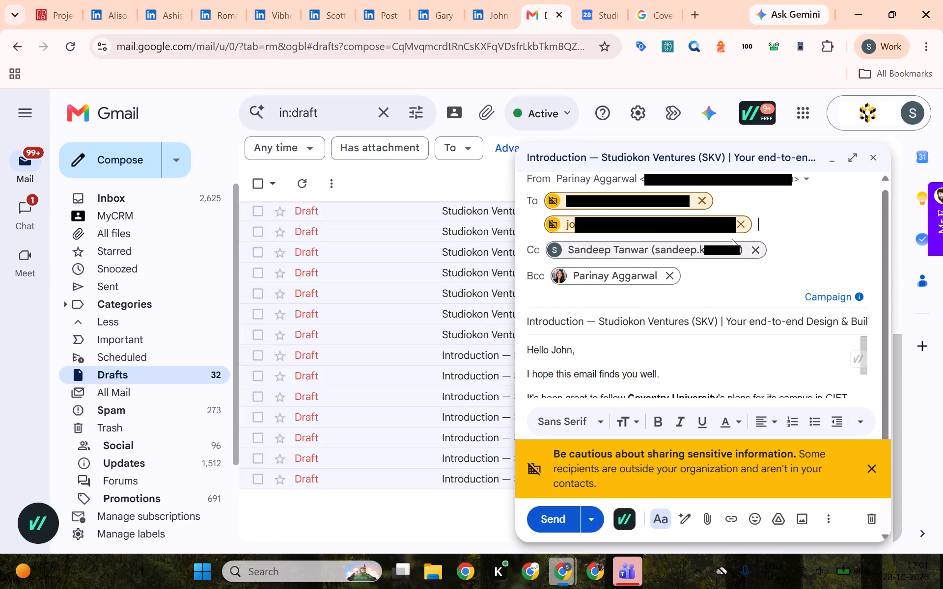
click(707, 199)
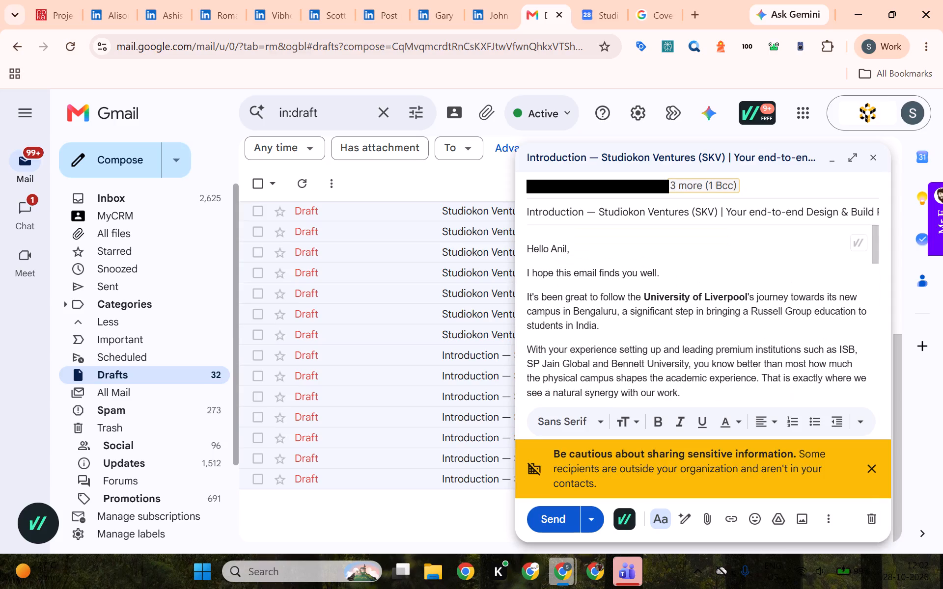
Search the browsing history for "anil" and open the most recent LinkedIn profile for the University of Liverpool draft's recipient.
scroll(670, 296, up, 1)
key(ctrl+h)
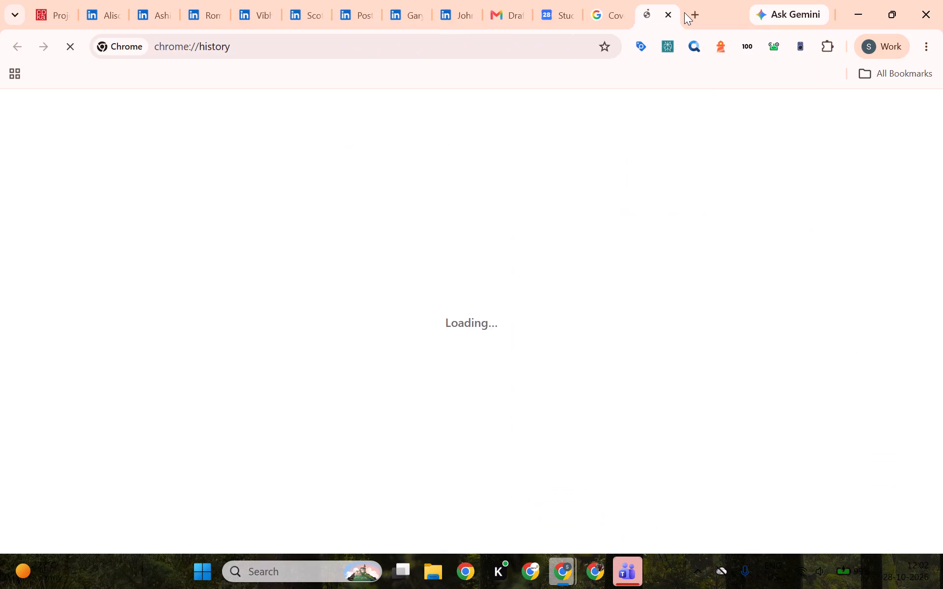
text(anil)
key(Return)
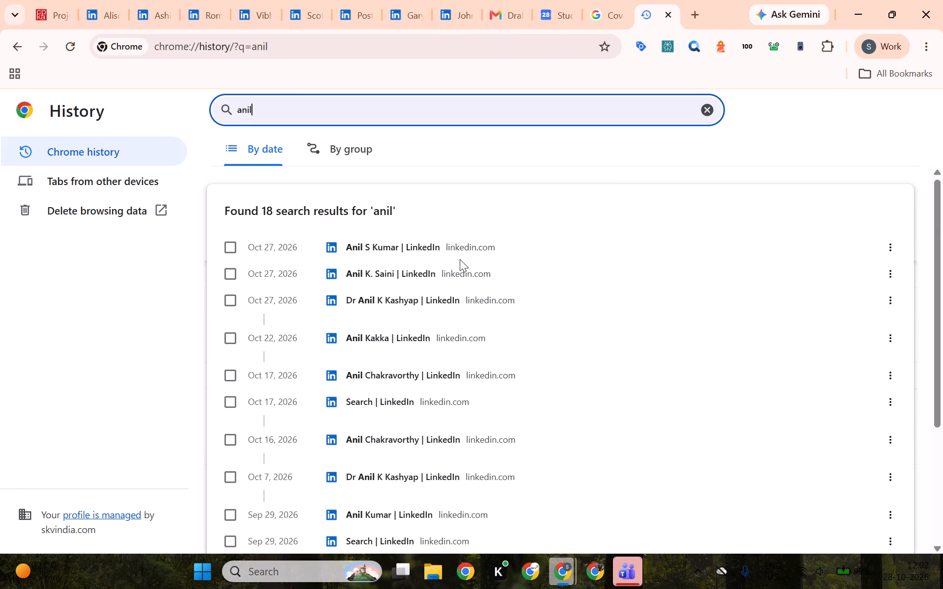
click(371, 246)
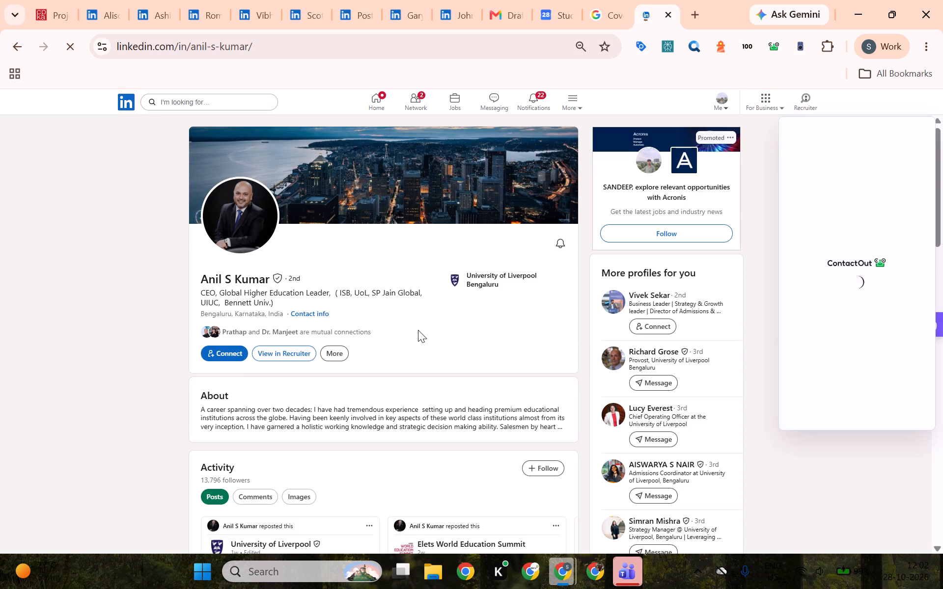
Check the Experience section of Anil's LinkedIn profile and remove the second To recipient from his University of Liverpool draft.
scroll(418, 330, down, 5)
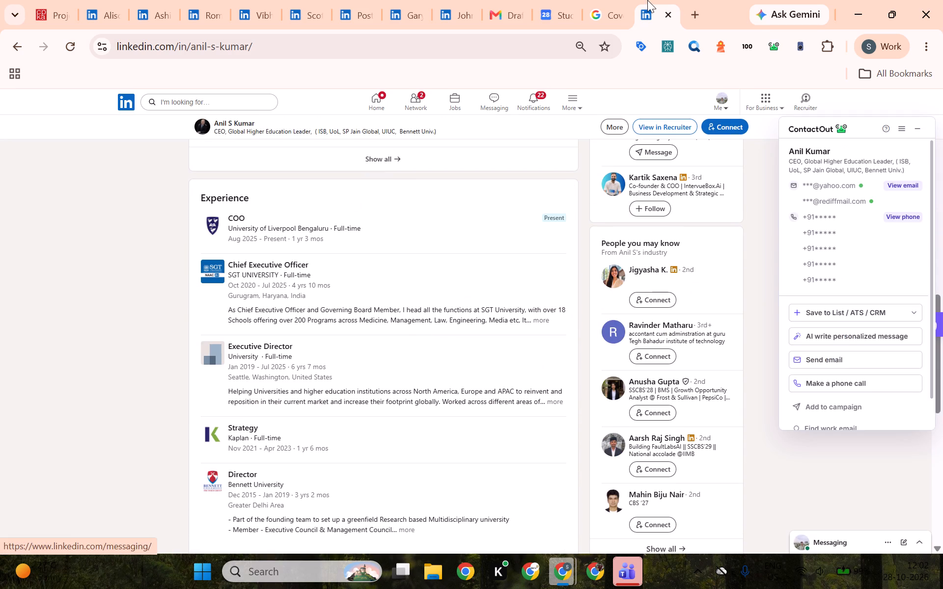
click(610, 2)
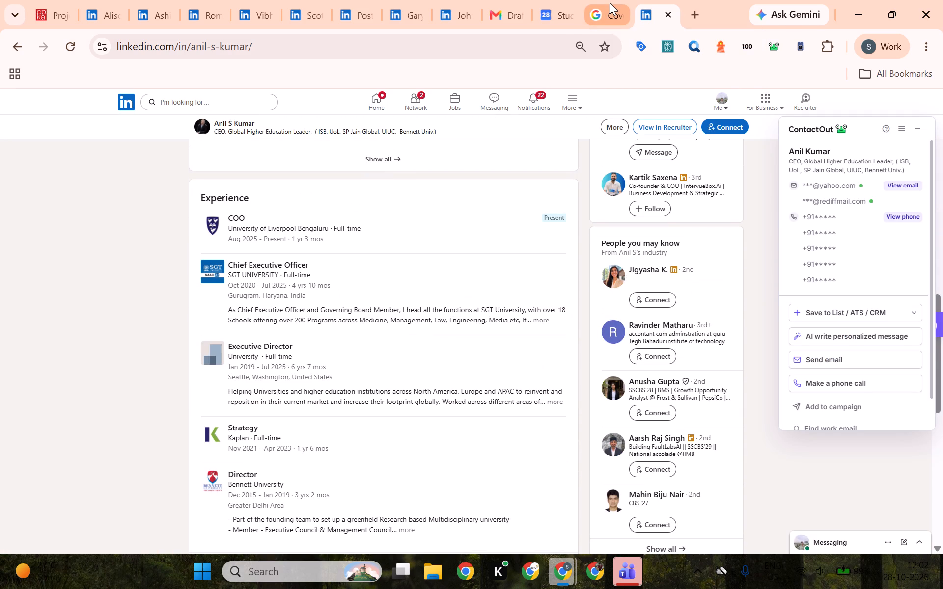
click(553, 7)
click(520, 2)
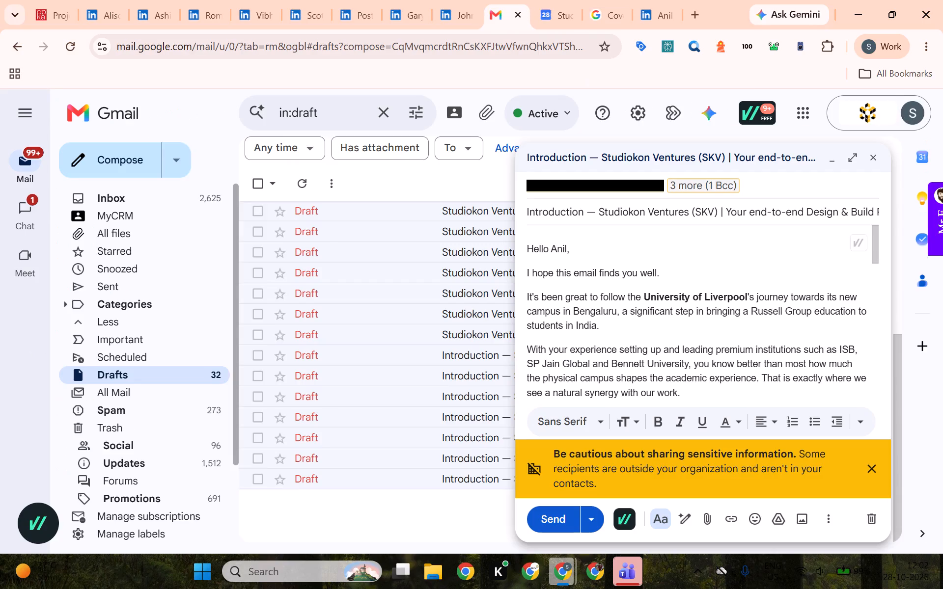
click(780, 185)
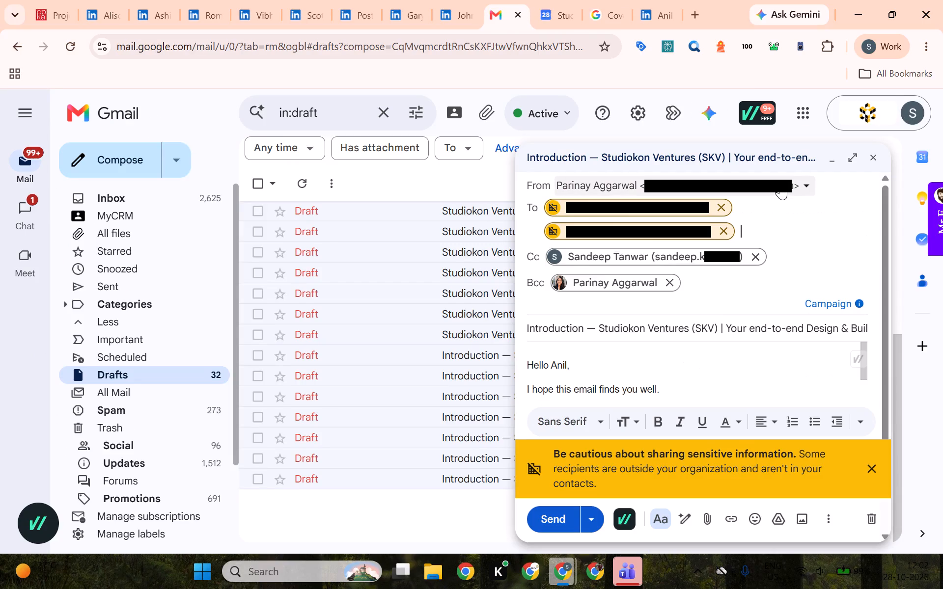
scroll(795, 292, up, 1)
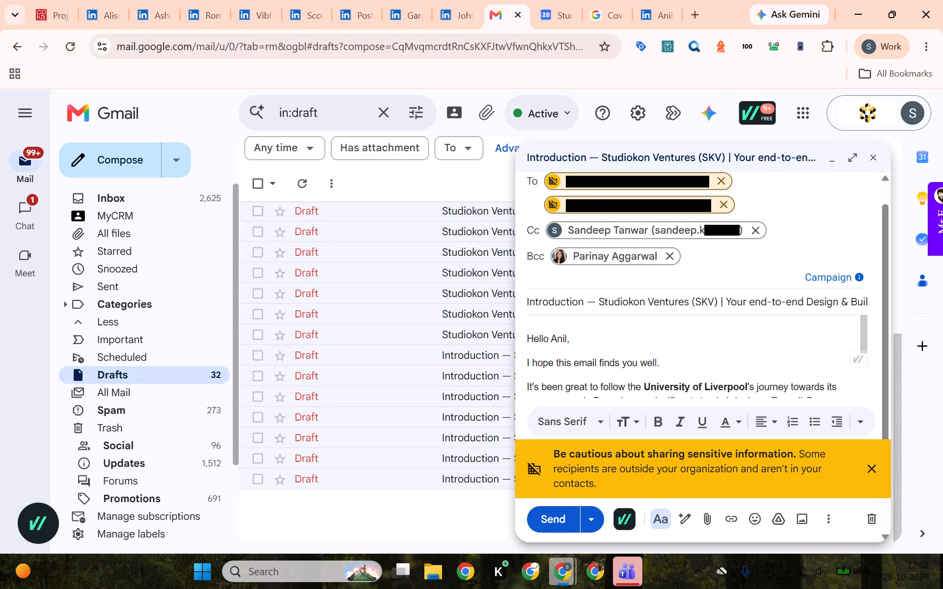
scroll(795, 292, up, 2)
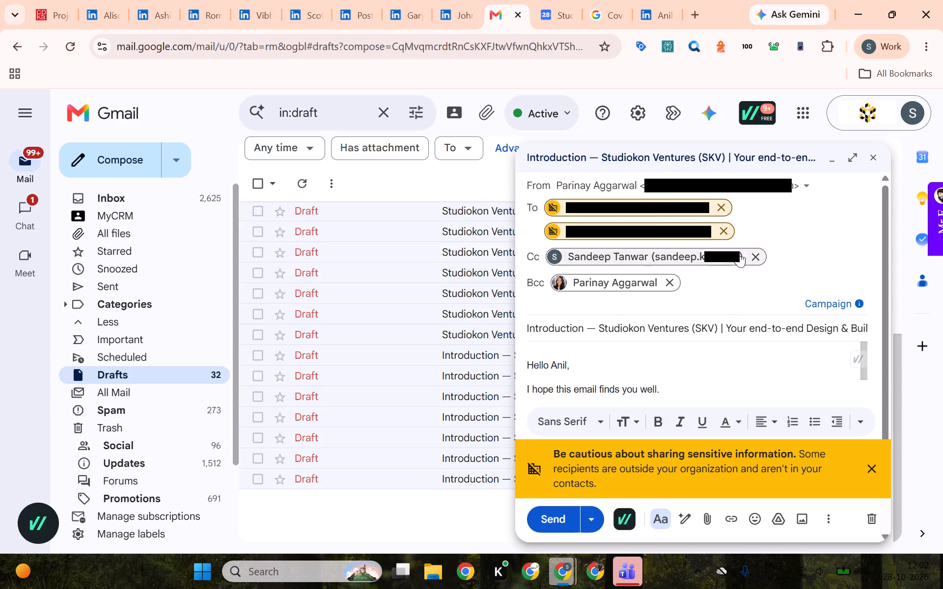
click(726, 229)
scroll(696, 330, down, 1)
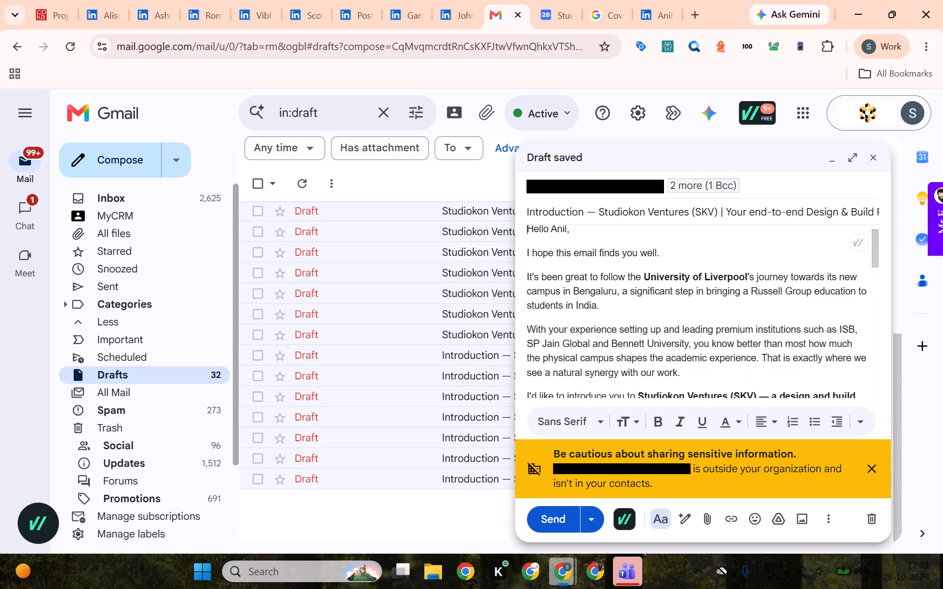
scroll(696, 330, down, 2)
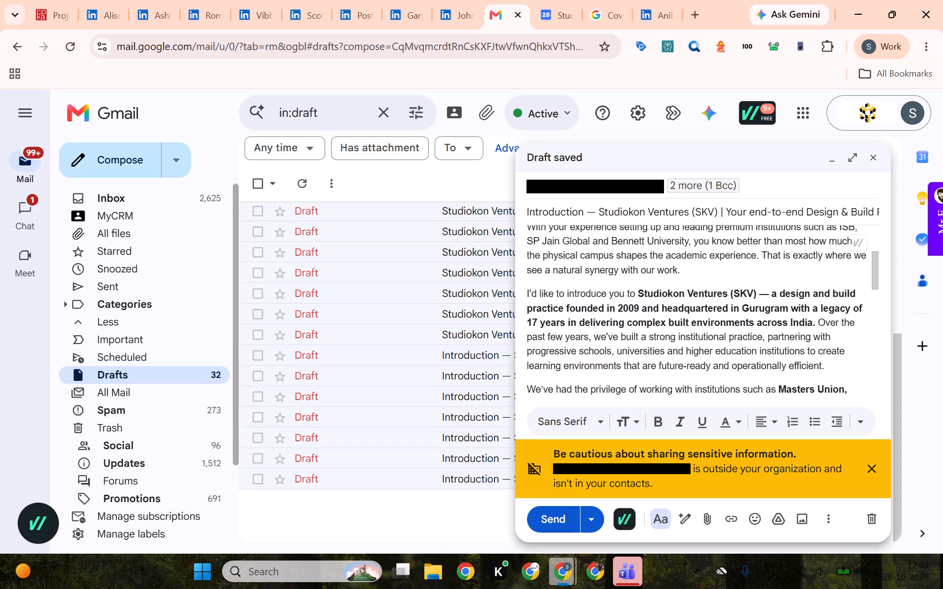
scroll(696, 330, down, 2)
click(666, 13)
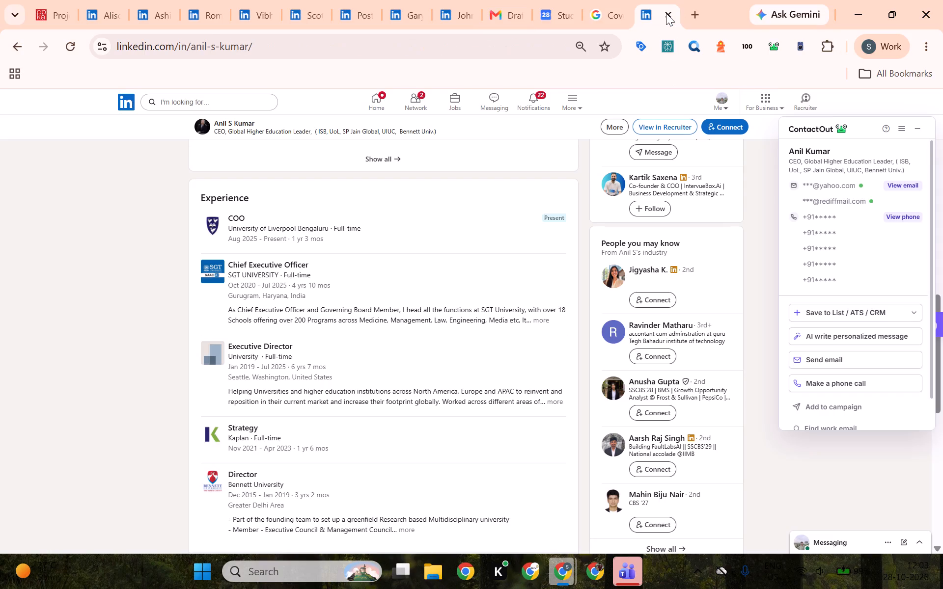
scroll(393, 342, up, 5)
scroll(433, 265, up, 4)
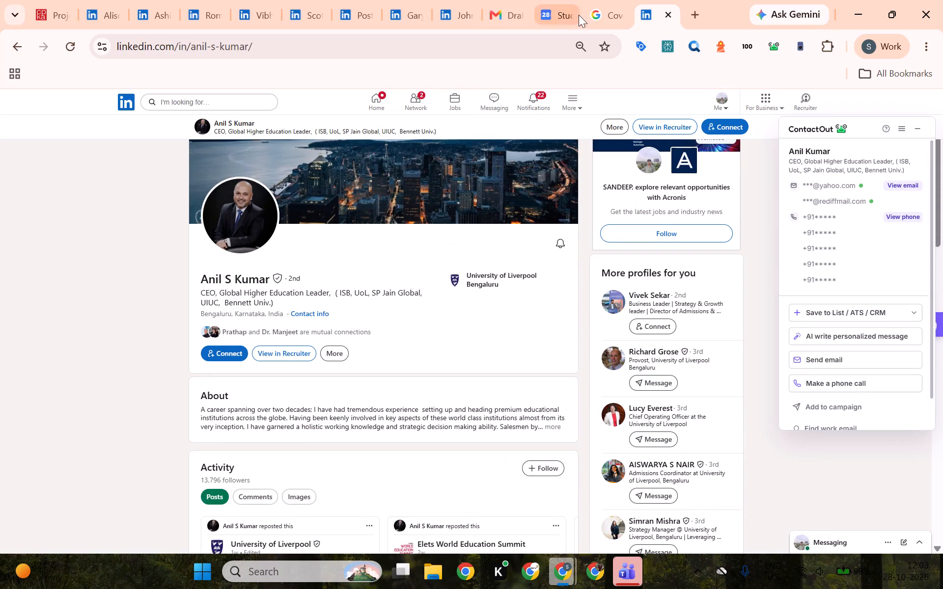
click(506, 5)
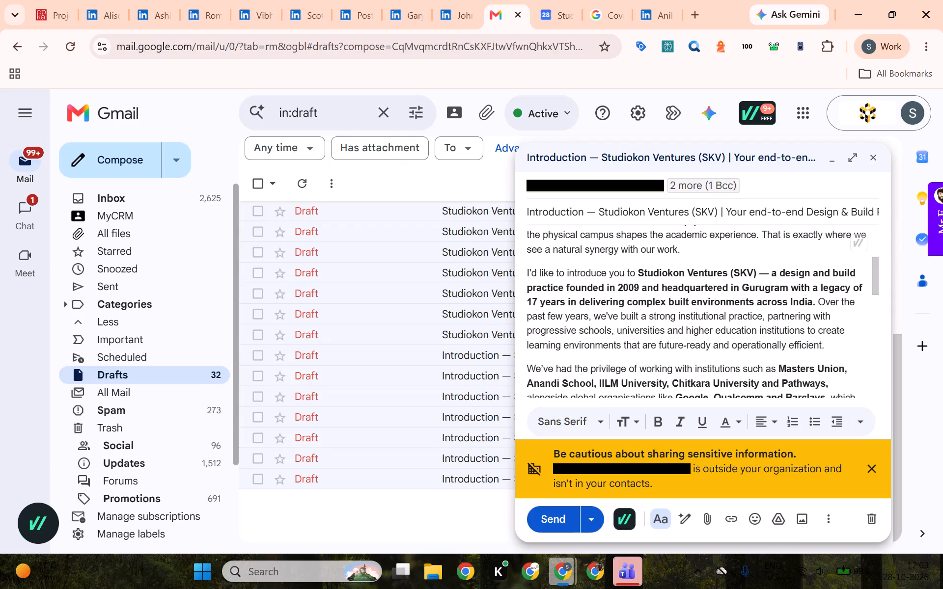
scroll(789, 330, down, 1)
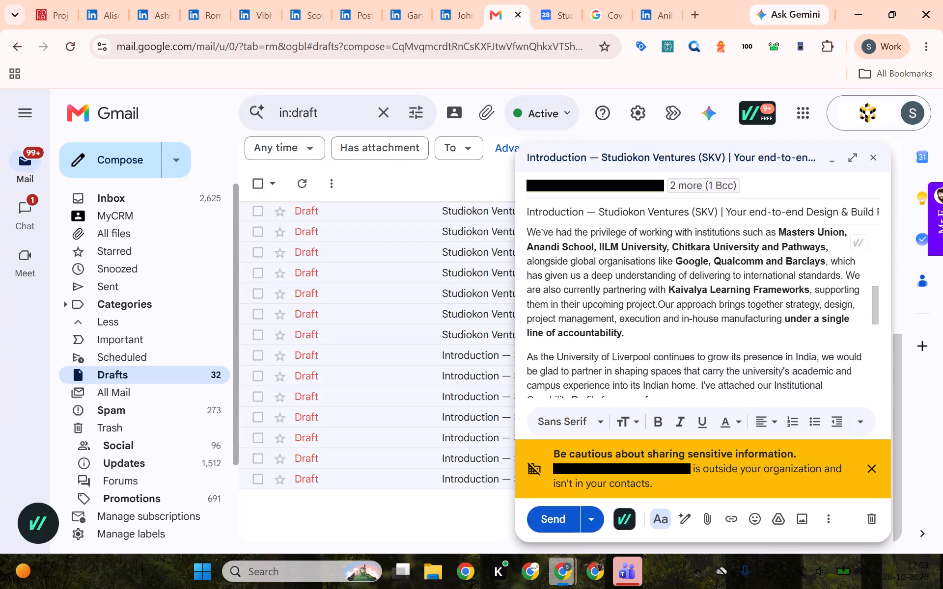
scroll(789, 330, down, 3)
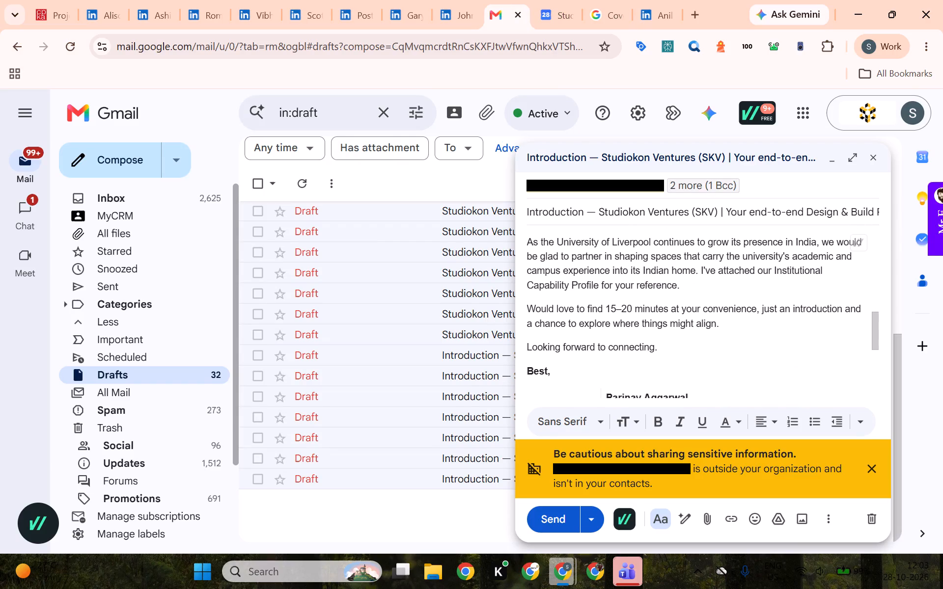
scroll(789, 330, down, 4)
scroll(789, 330, up, 7)
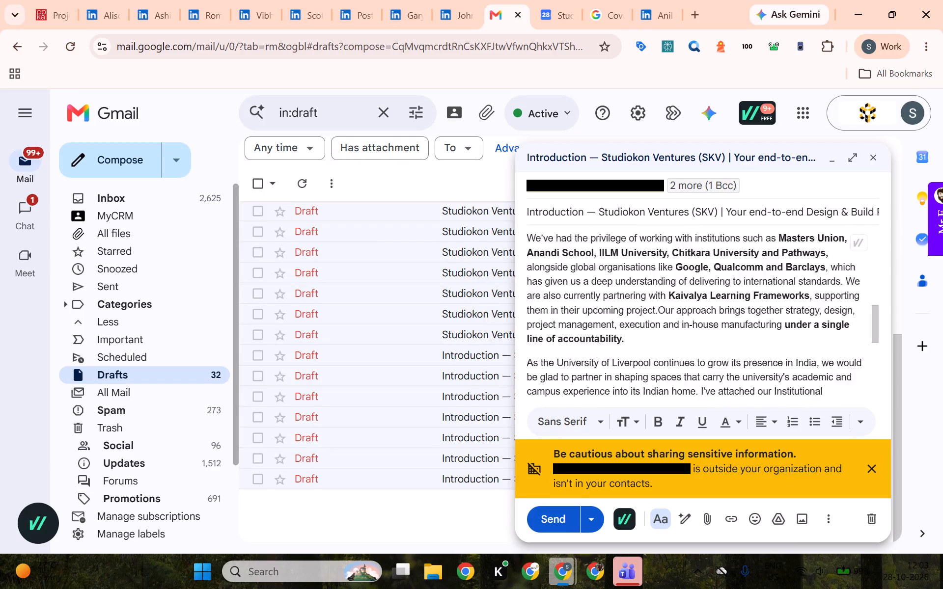
click(832, 189)
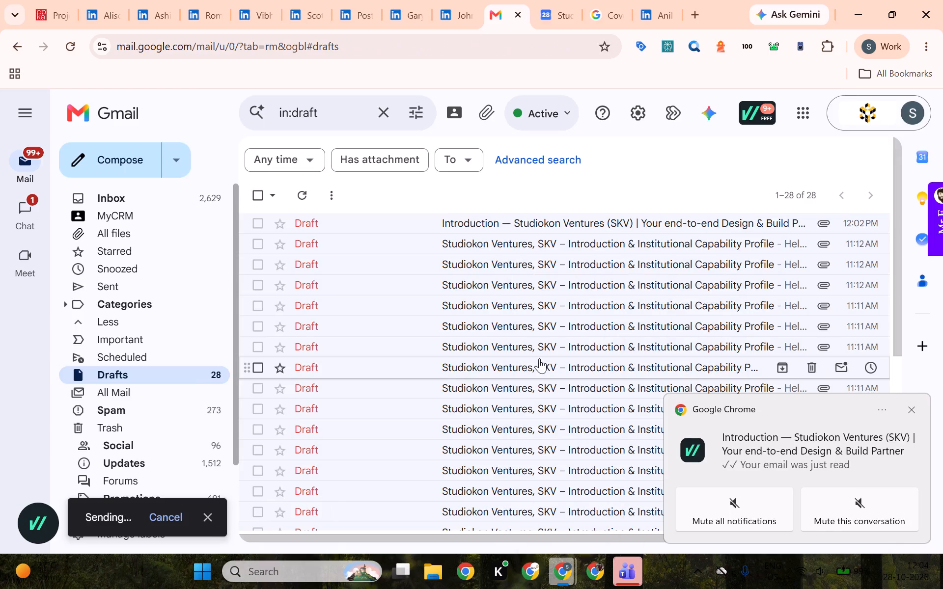
Open the Studiokon Ventures introduction draft addressed to John and read through its body text about Coventry University.
scroll(539, 358, up, 2)
click(516, 220)
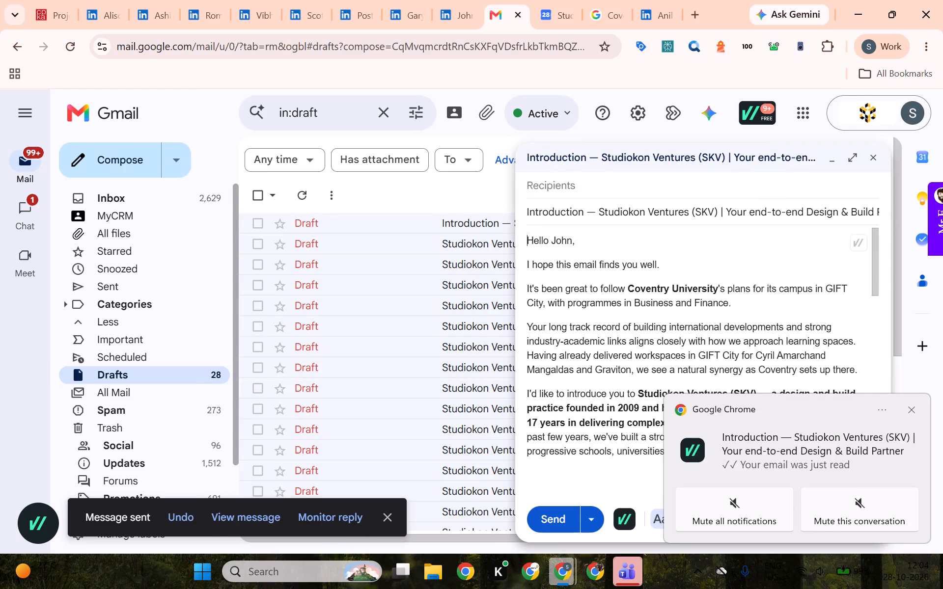
scroll(633, 308, down, 2)
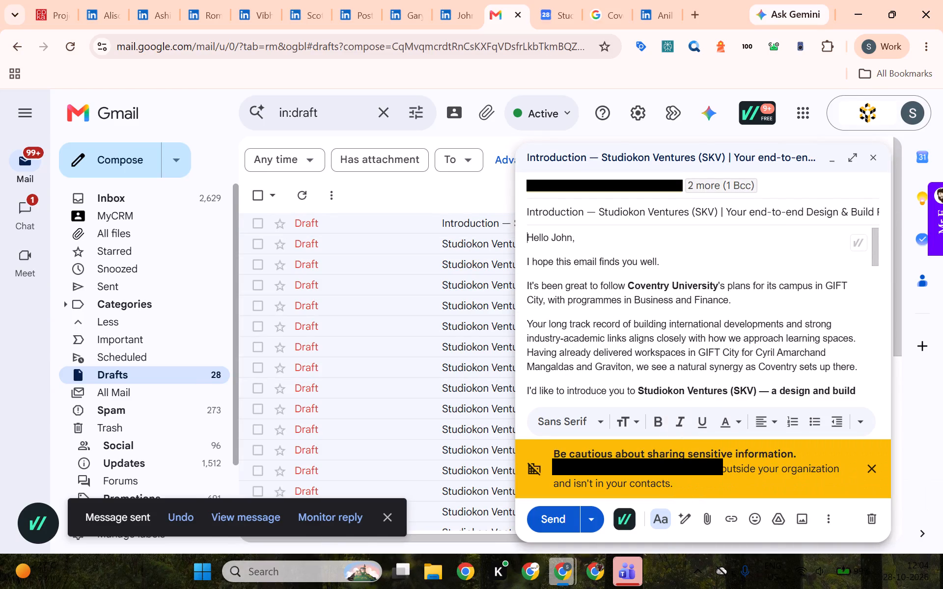
scroll(633, 308, down, 3)
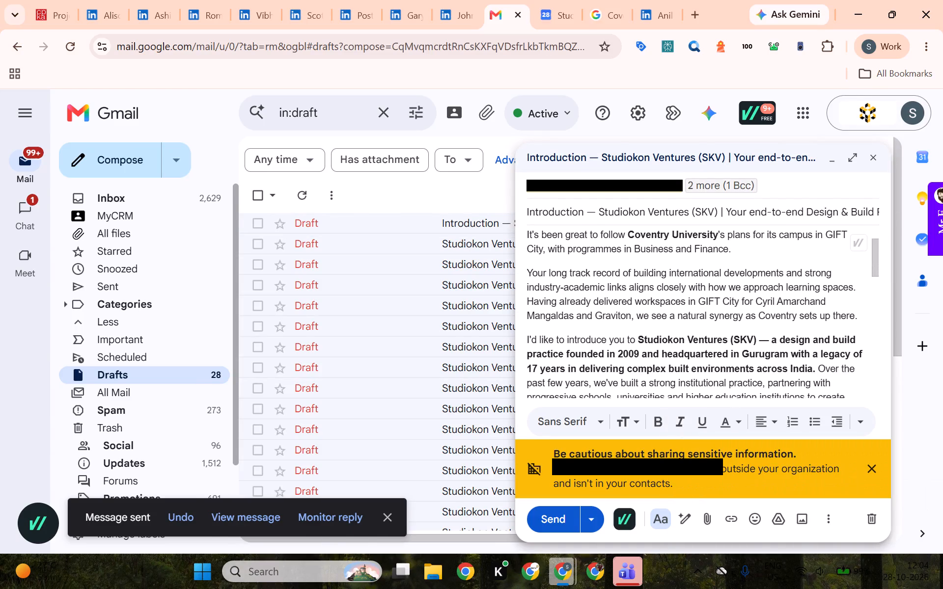
scroll(633, 308, down, 2)
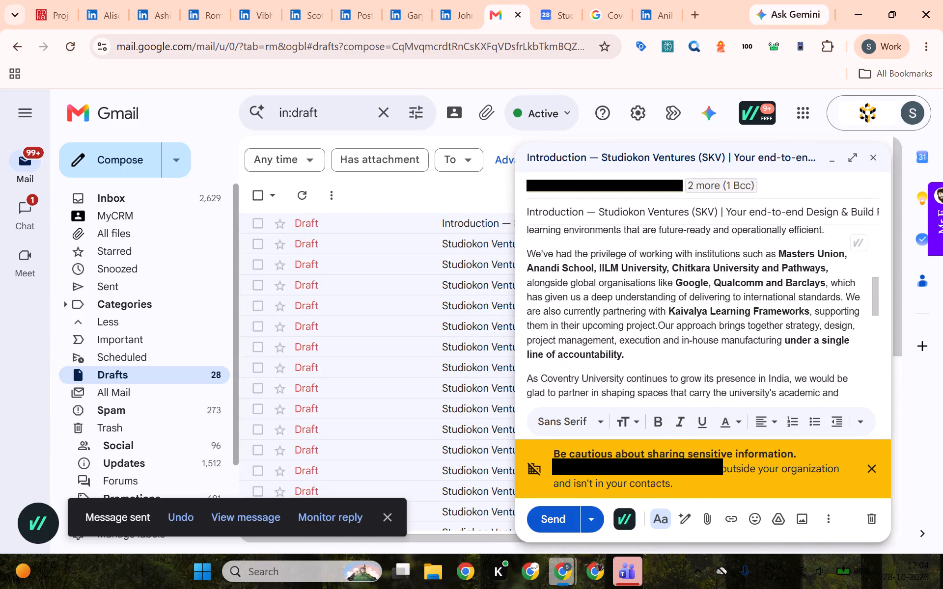
scroll(633, 308, down, 2)
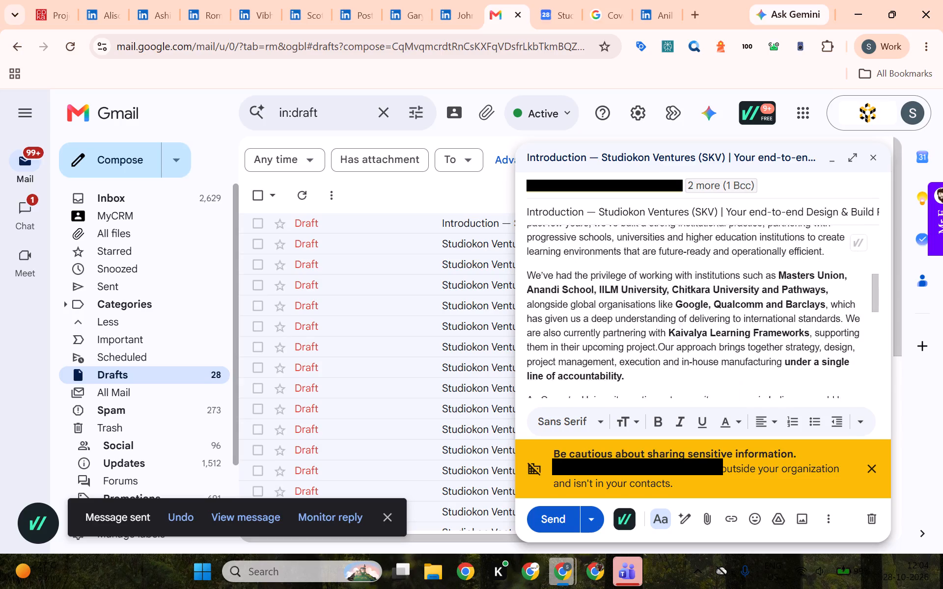
scroll(633, 308, down, 2)
Copy "Coventry University's" from the opening sentence of the draft addressed to John.
drag(626, 292, 726, 296)
key(ctrl+c)
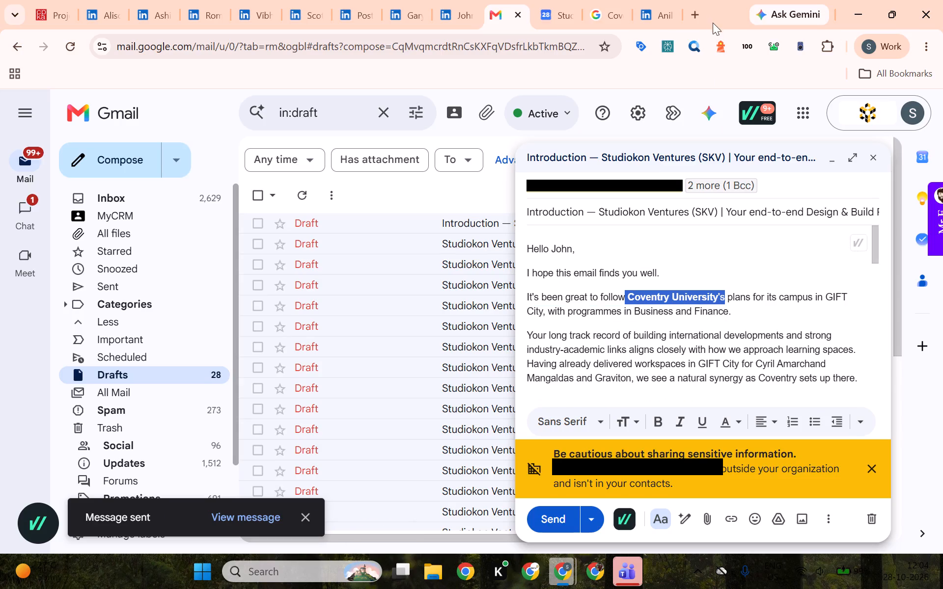
Search the web for "Coventry University's in india" in a new tab and examine the results about its campus plans.
click(701, 11)
key(ctrl+v)
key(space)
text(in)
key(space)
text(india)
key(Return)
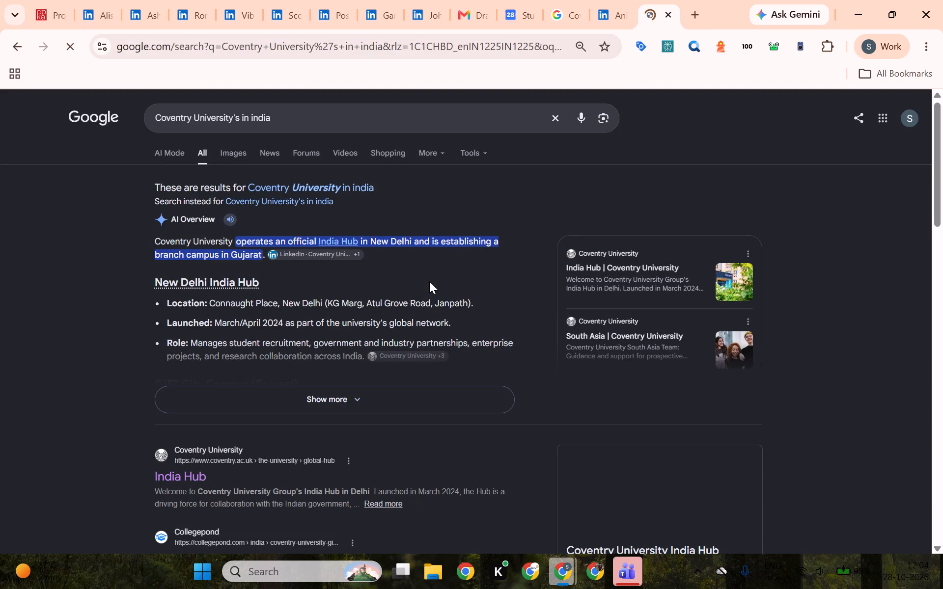
scroll(366, 396, down, 1)
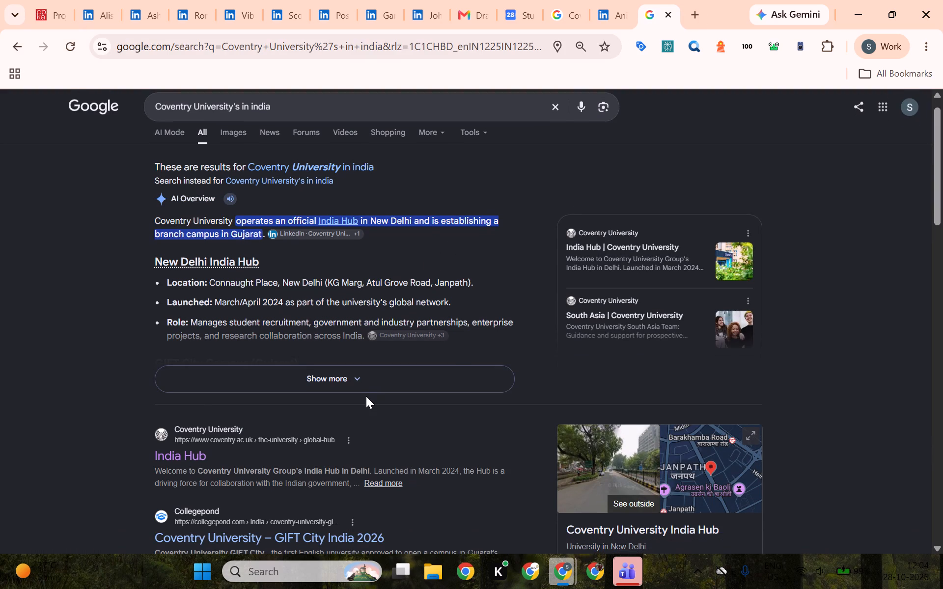
scroll(366, 396, down, 2)
scroll(366, 396, right, 1)
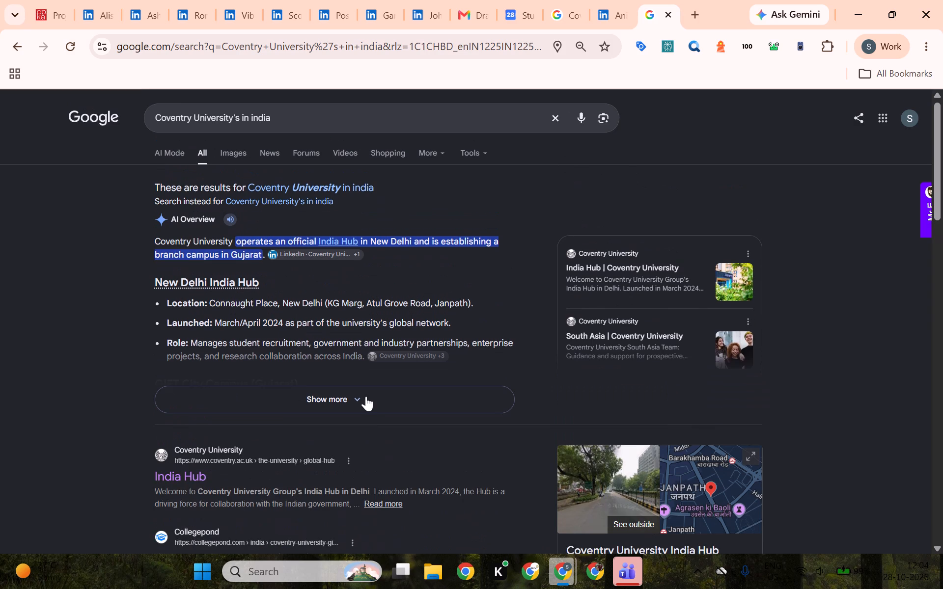
scroll(366, 396, right, 2)
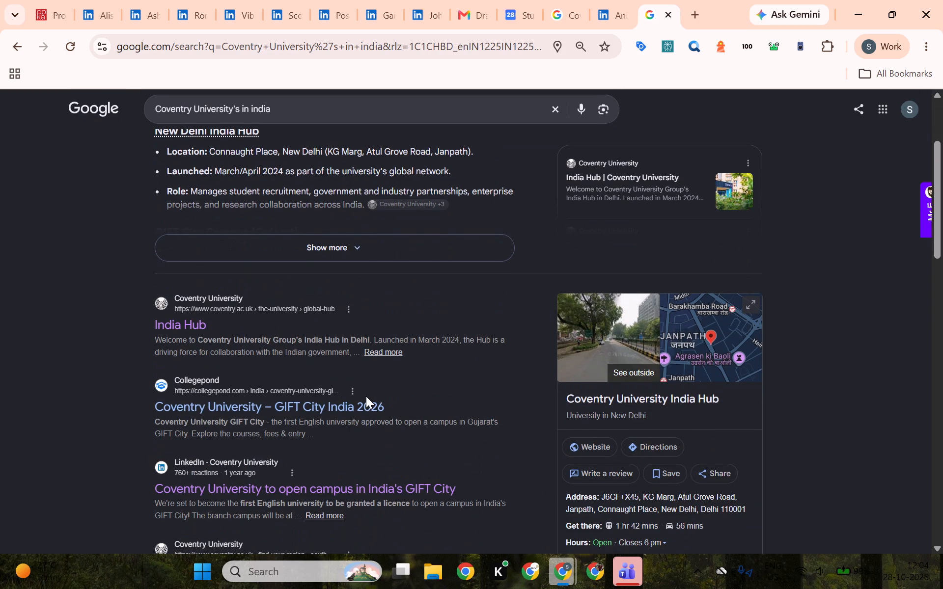
scroll(366, 396, right, 1)
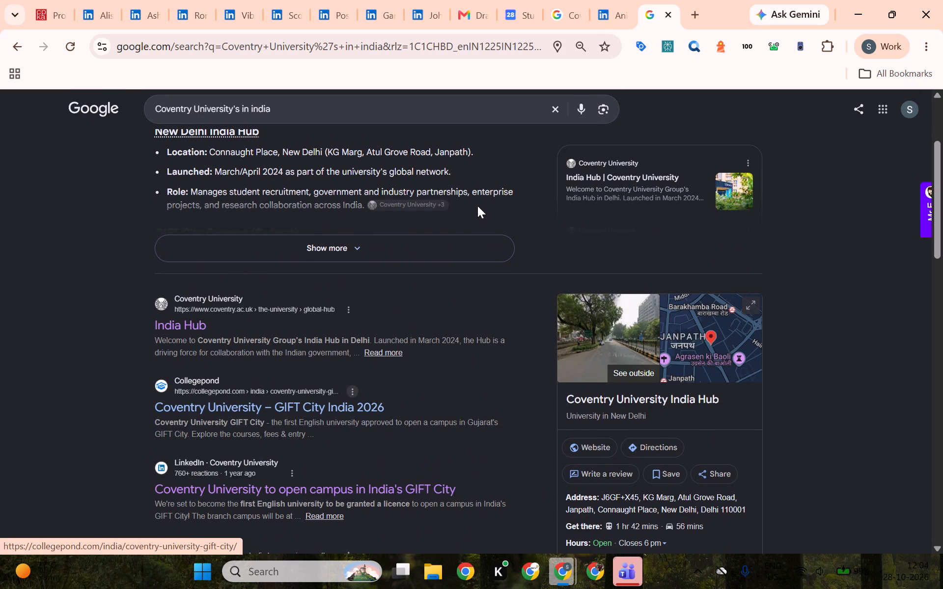
In the Coventry University draft addressed to John, insert the missing space between "project." and "Our" in the Kaivalya Learning Frameworks paragraph.
click(614, 4)
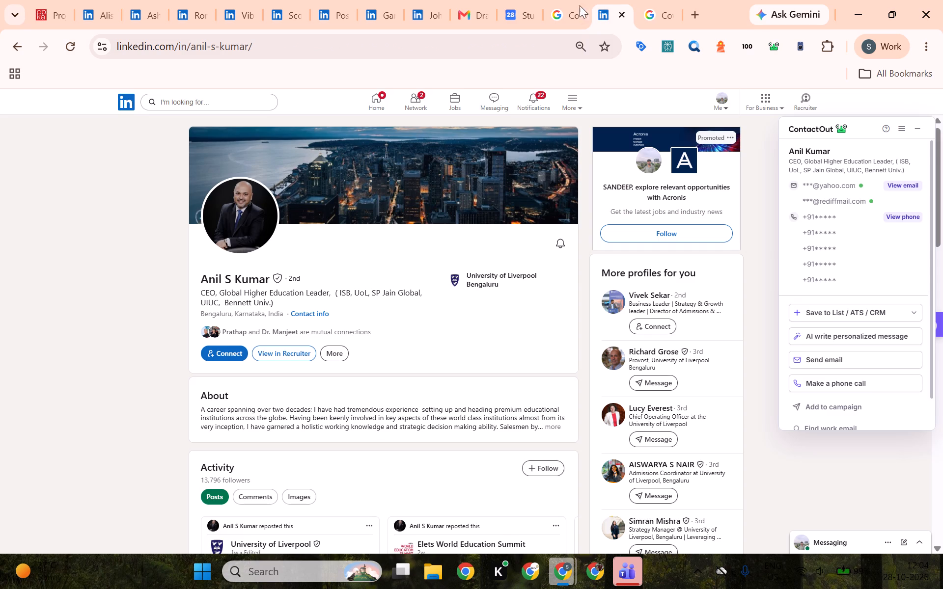
click(575, 5)
click(477, 3)
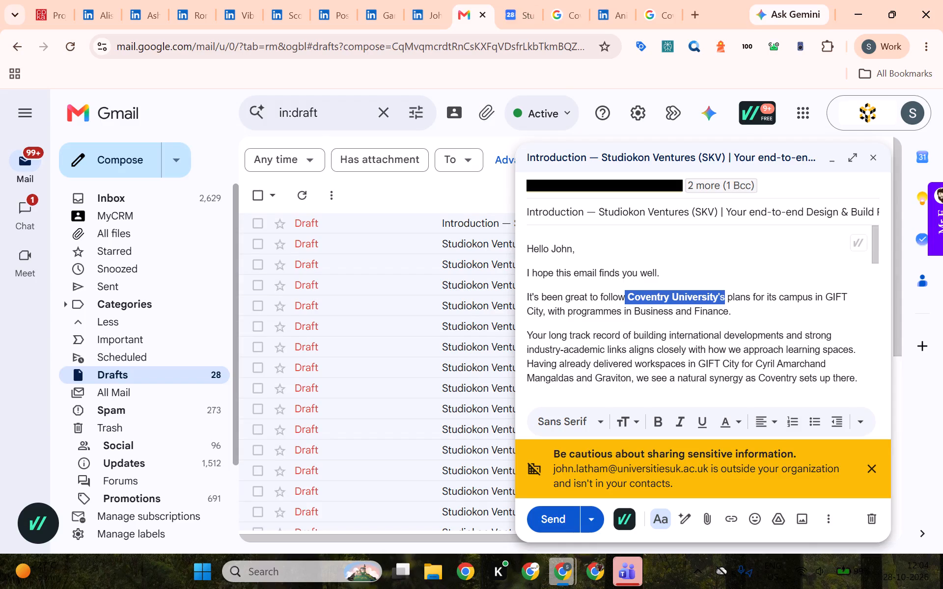
click(687, 344)
scroll(687, 344, down, 4)
scroll(687, 344, up, 1)
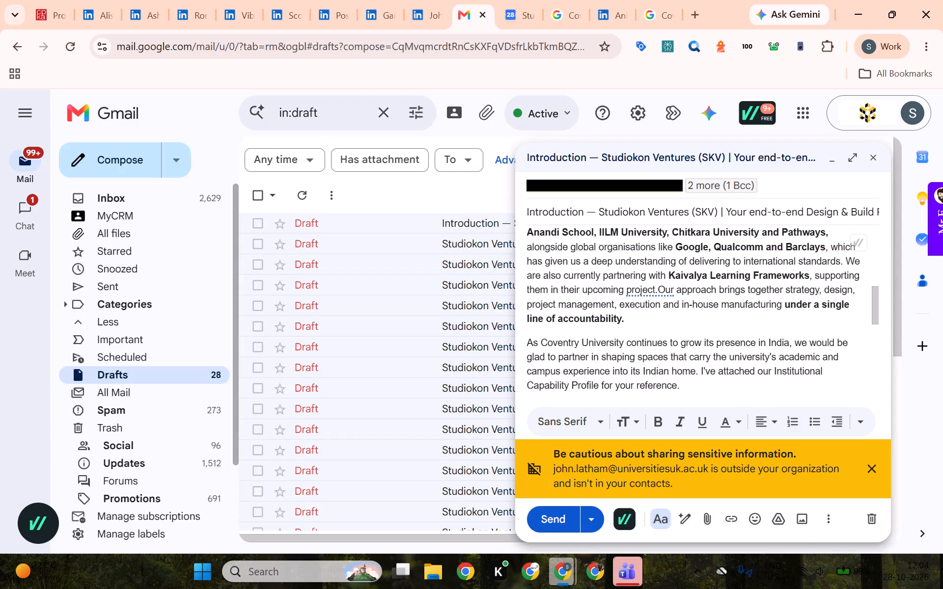
scroll(687, 344, up, 2)
scroll(672, 263, down, 2)
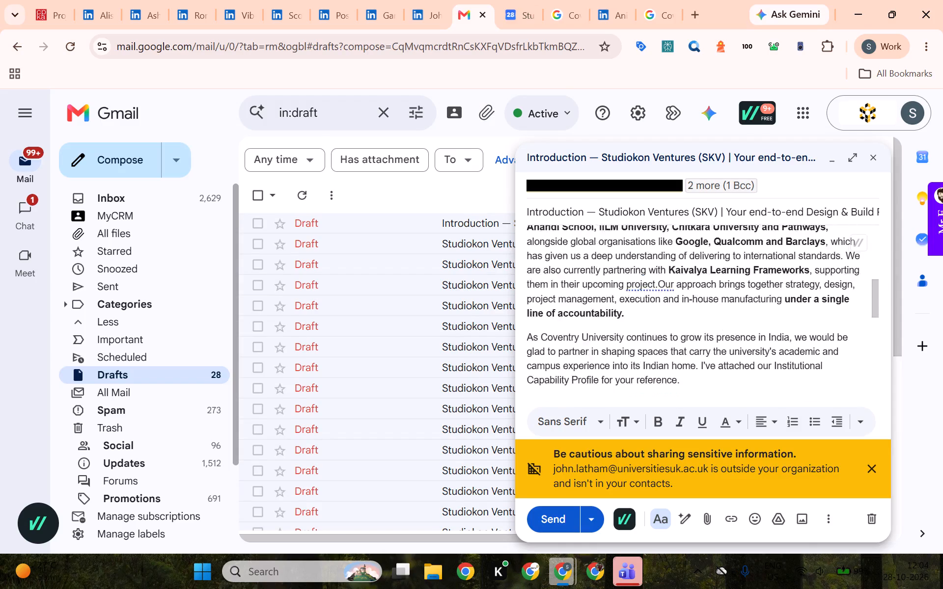
scroll(672, 263, down, 1)
click(659, 263)
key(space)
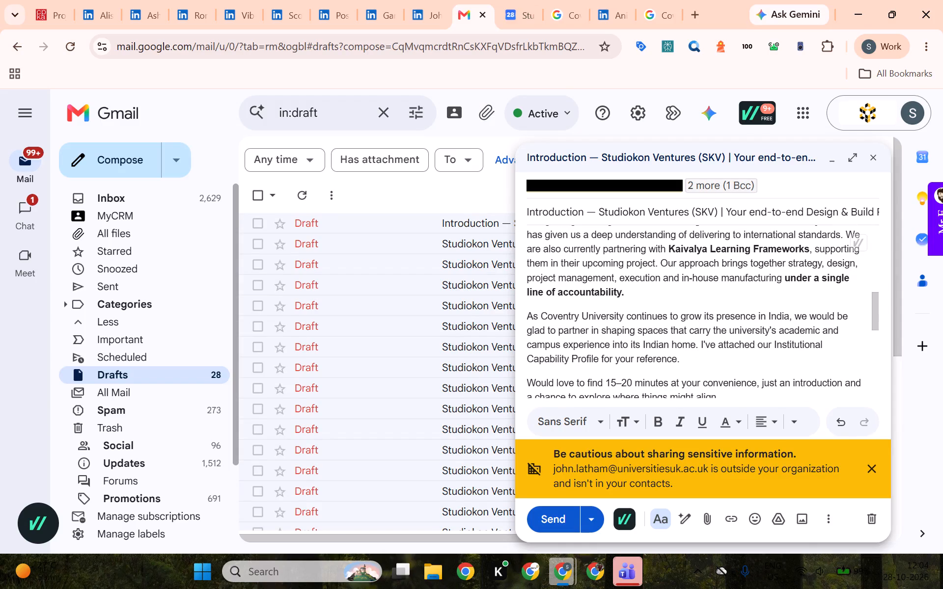
Check the rest of the Coventry University draft down to the Institutional_Profile.pdf attachment and send it.
scroll(662, 286, down, 3)
scroll(662, 286, up, 1)
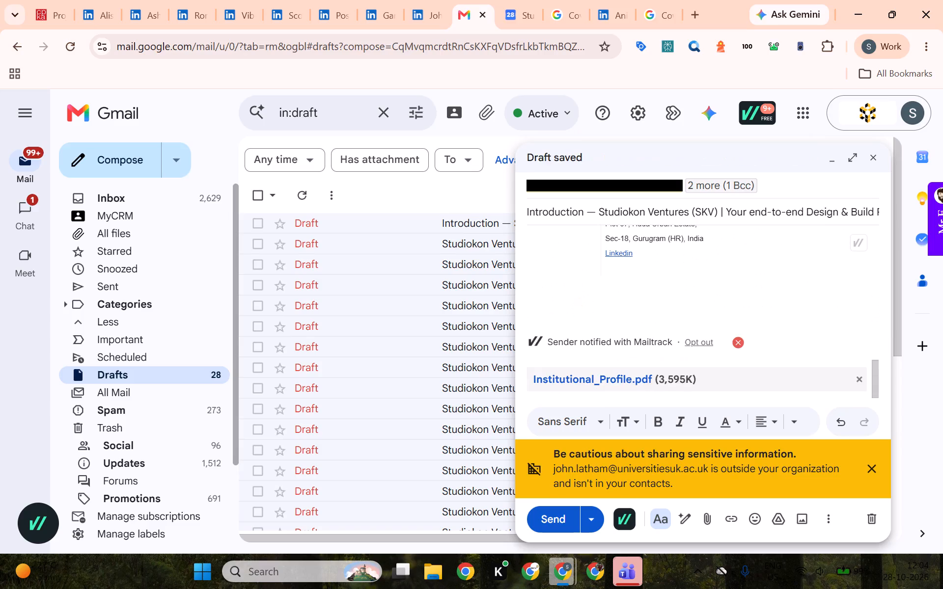